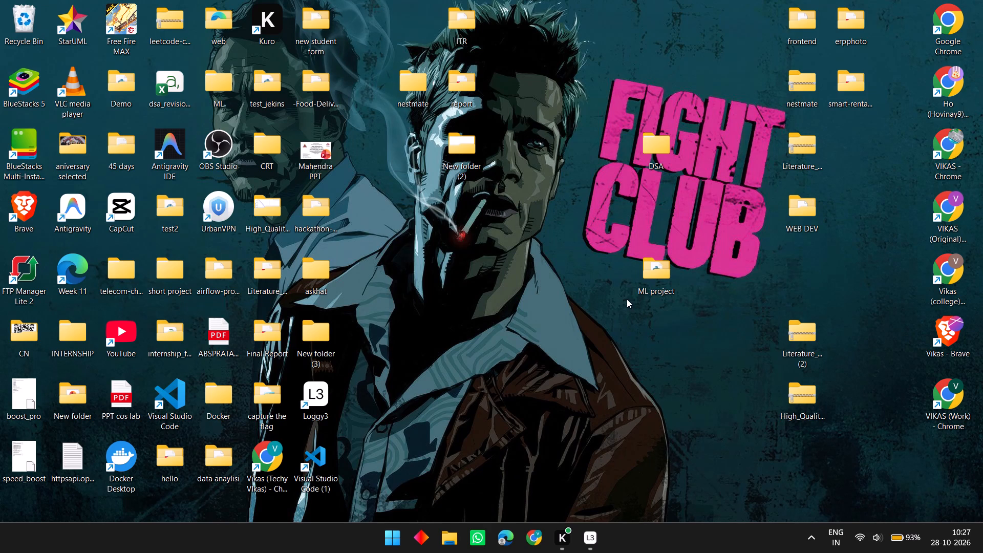
Open the ML project folder from the desktop in Antigravity IDE.
drag(655, 278, 148, 163)
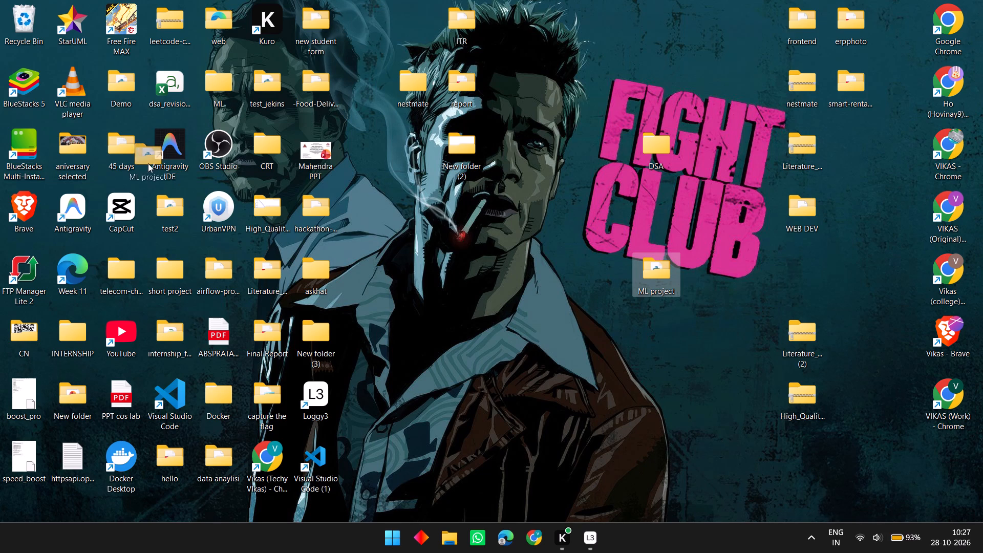
drag(148, 163, 176, 161)
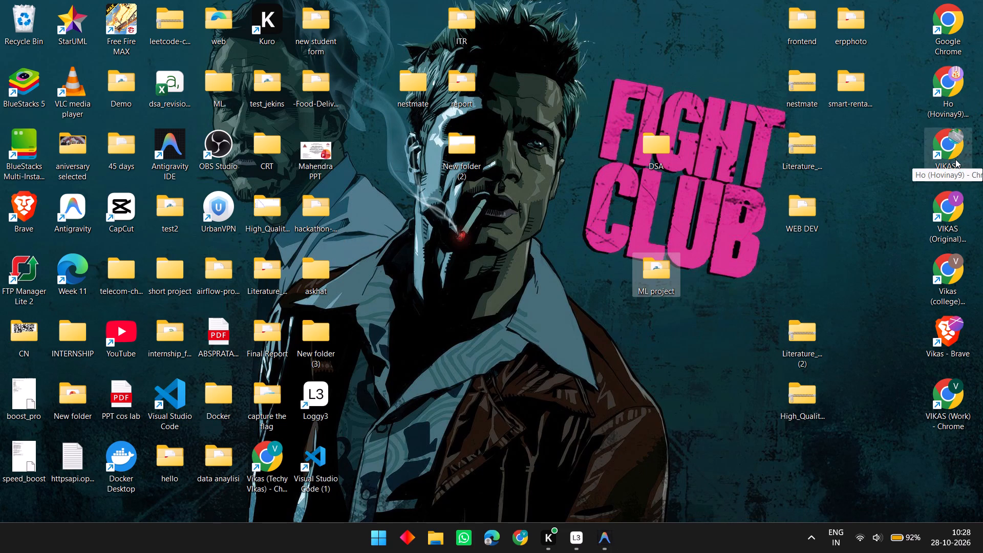
Open Google Chrome from the desktop with the plain VIKAS profile, not the Original, college or Work one.
double_click(955, 159)
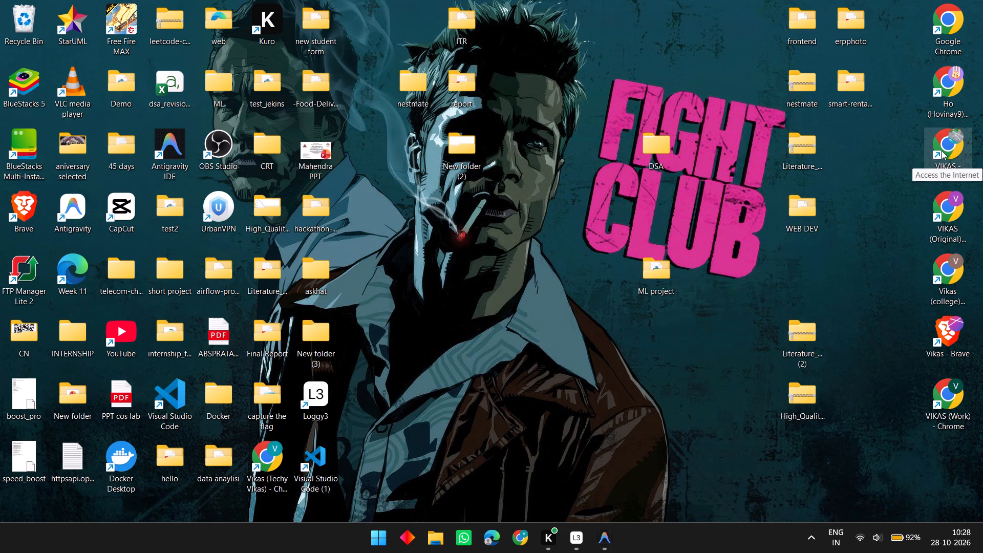
double_click(942, 151)
Begin entering a search or web address starting with "w" in the new browser tab.
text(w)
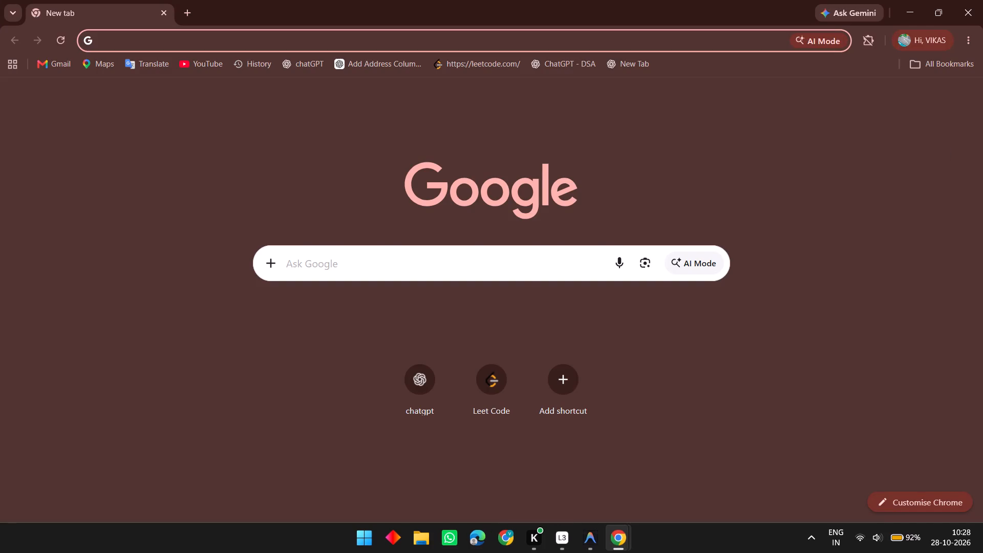
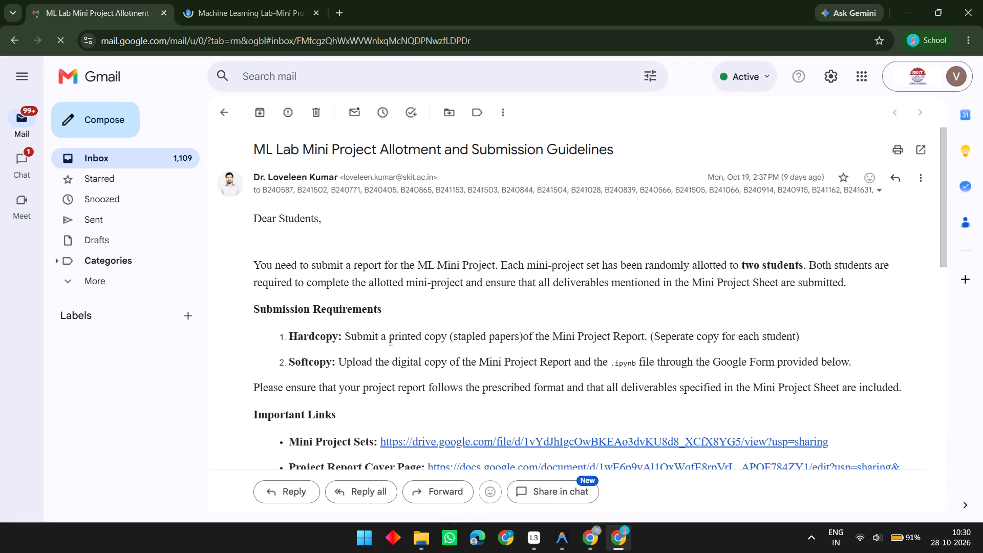
scroll(531, 380, down, 3)
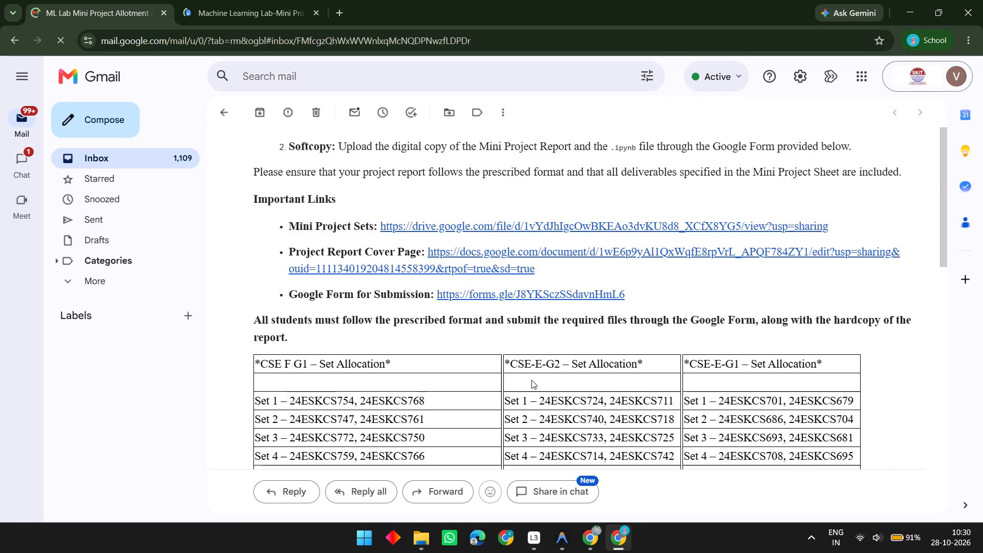
scroll(531, 380, down, 3)
scroll(361, 241, up, 1)
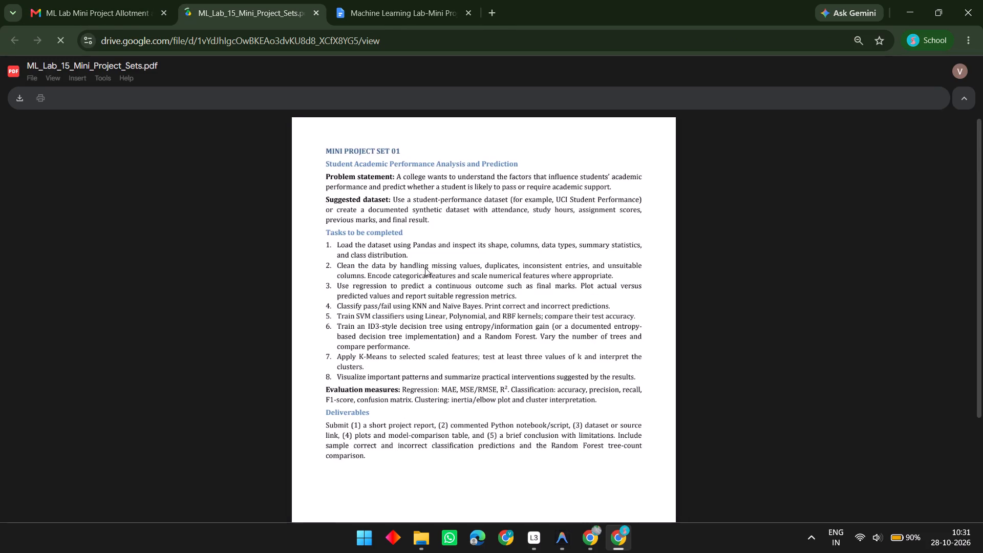
Go to page 6 of ML_Lab_15_Mini_Project_Sets.pdf and read the Mini Project Set 06 problem statement, tasks, evaluation measures and deliverables.
scroll(438, 329, down, 3)
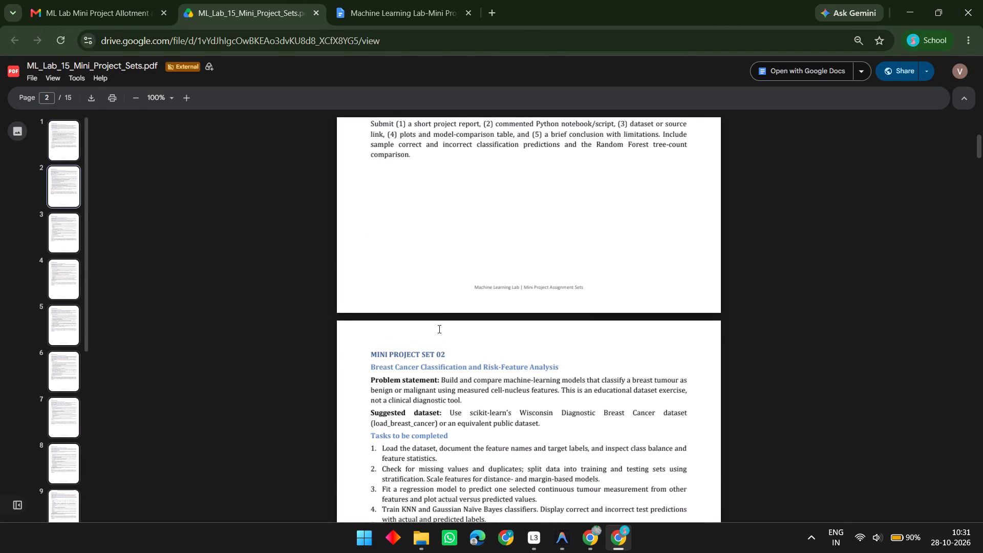
scroll(438, 329, down, 7)
click(48, 372)
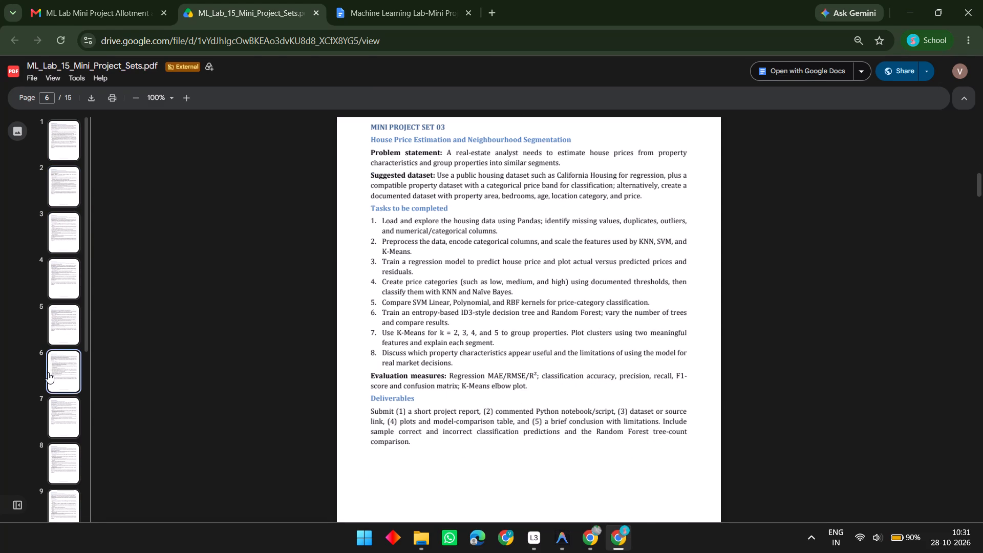
click(311, 387)
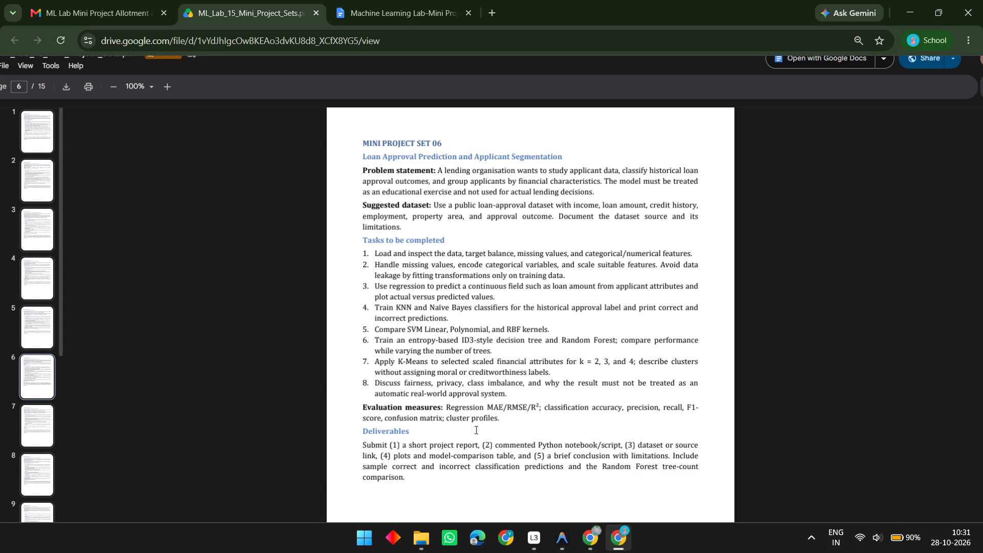
scroll(473, 428, down, 1)
scroll(473, 428, up, 1)
scroll(473, 428, down, 1)
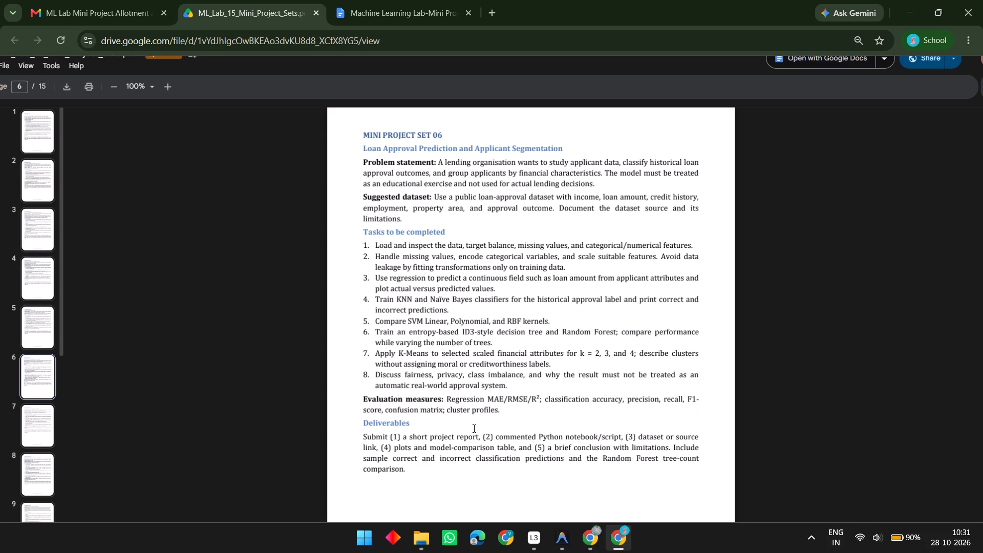
scroll(420, 488, down, 1)
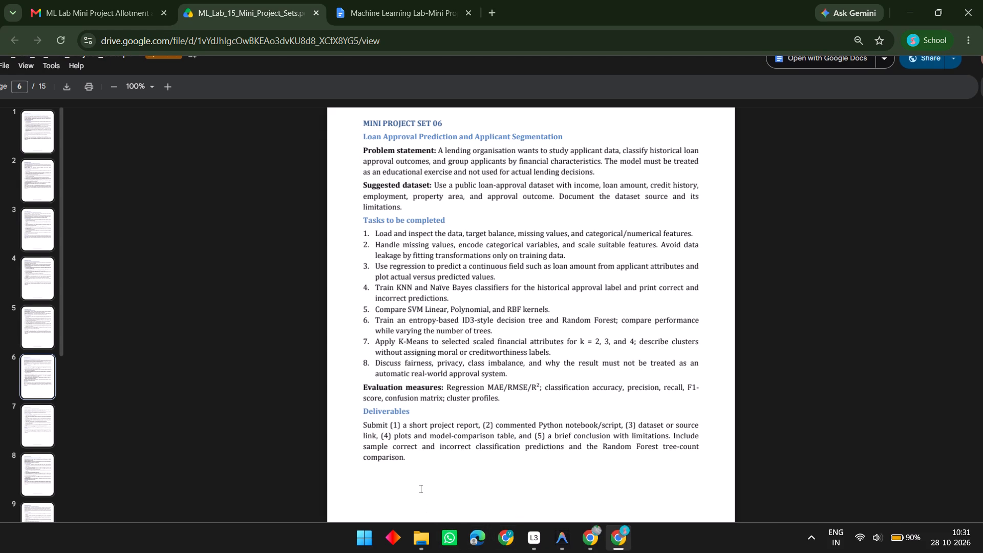
scroll(420, 488, down, 1)
scroll(420, 488, up, 1)
scroll(420, 488, down, 1)
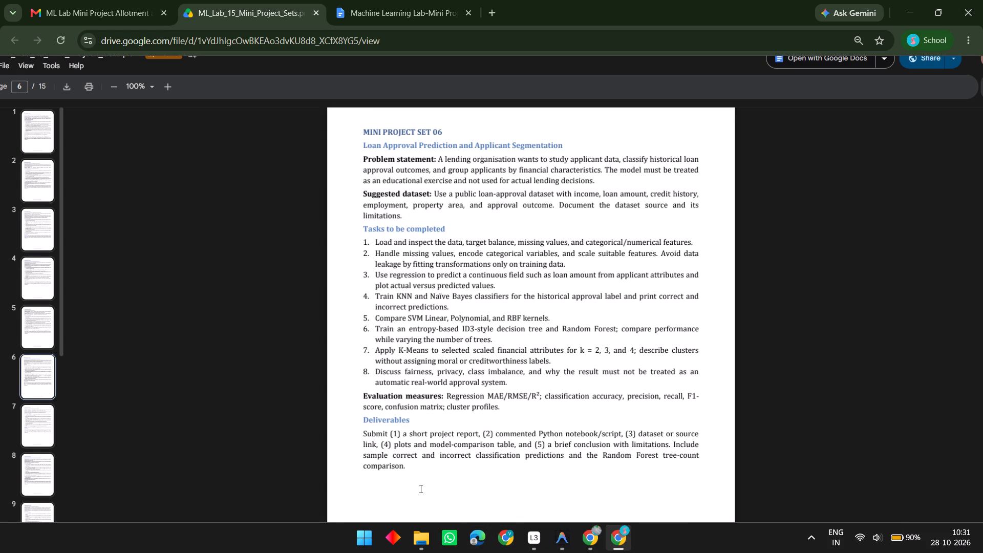
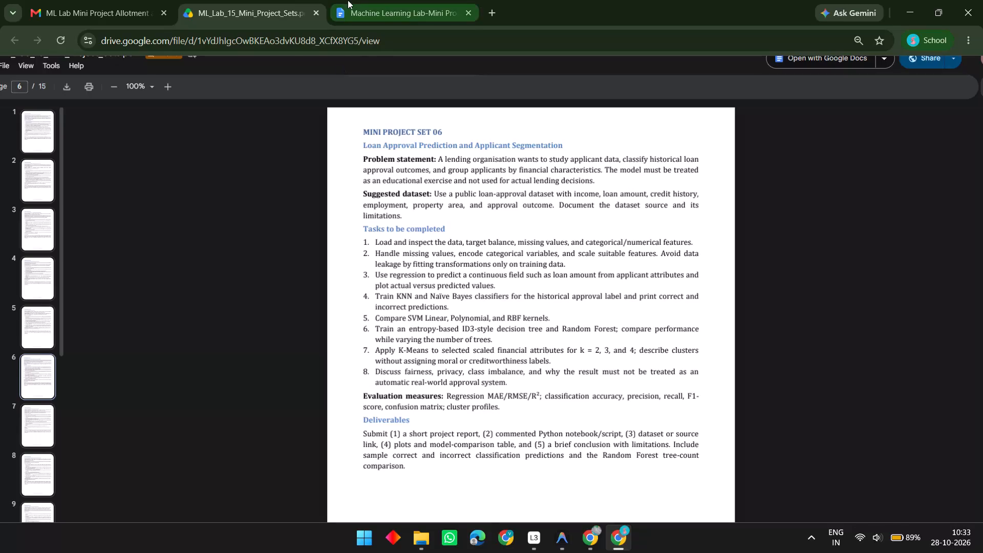
Examine the Machine Learning Lab mini project cover page template, including its student, roll number, project set, title and submission fields.
click(377, 0)
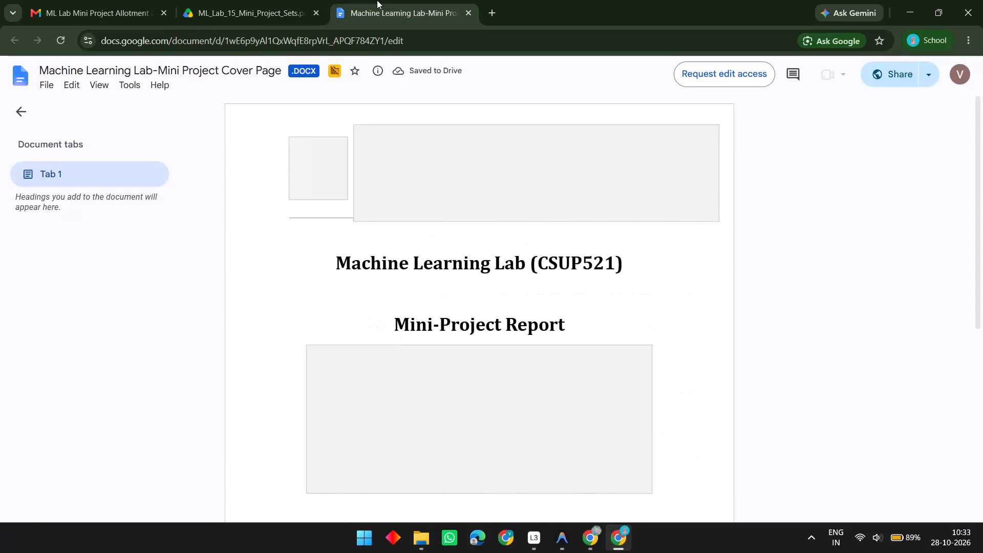
click(38, 0)
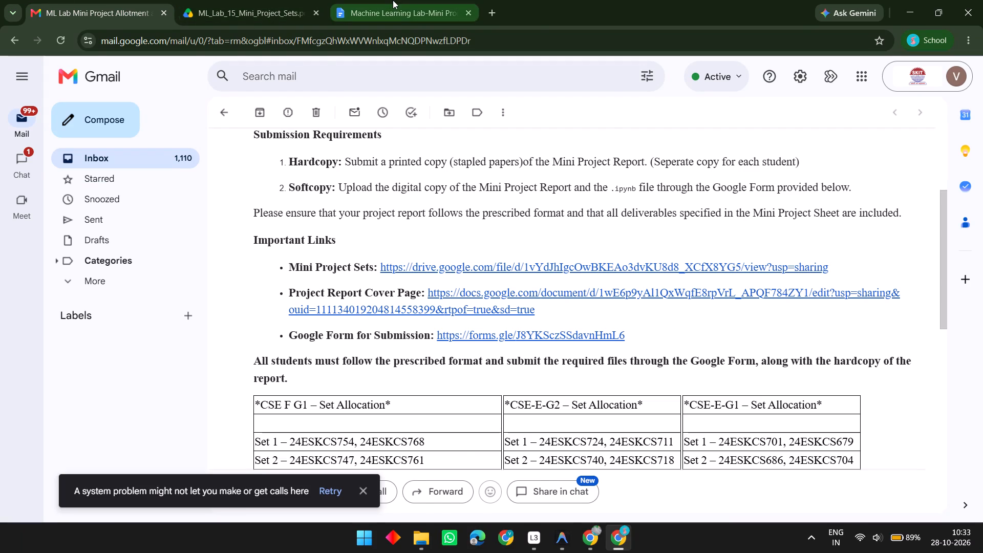
click(393, 0)
scroll(482, 448, down, 11)
scroll(482, 448, up, 8)
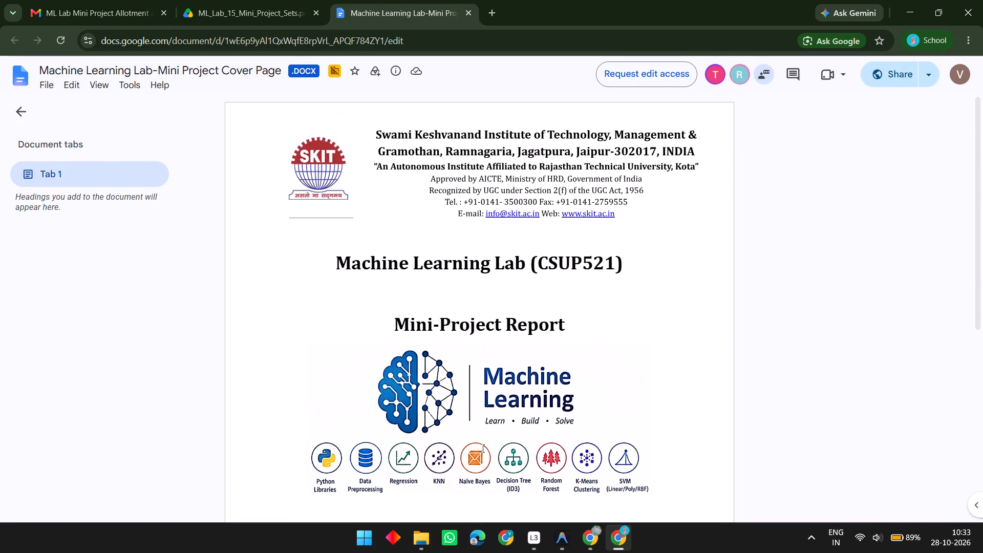
scroll(482, 448, down, 1)
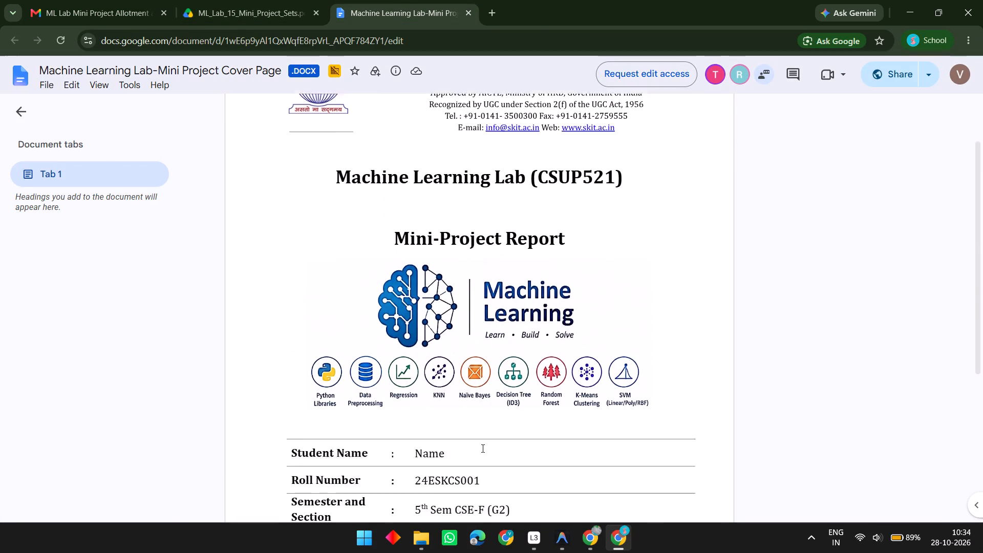
scroll(482, 448, down, 5)
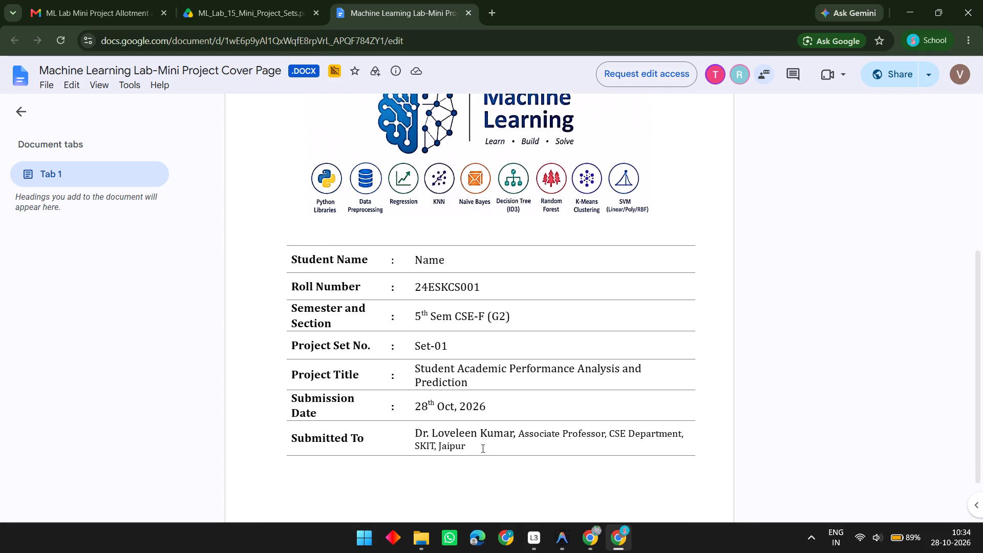
scroll(482, 448, down, 1)
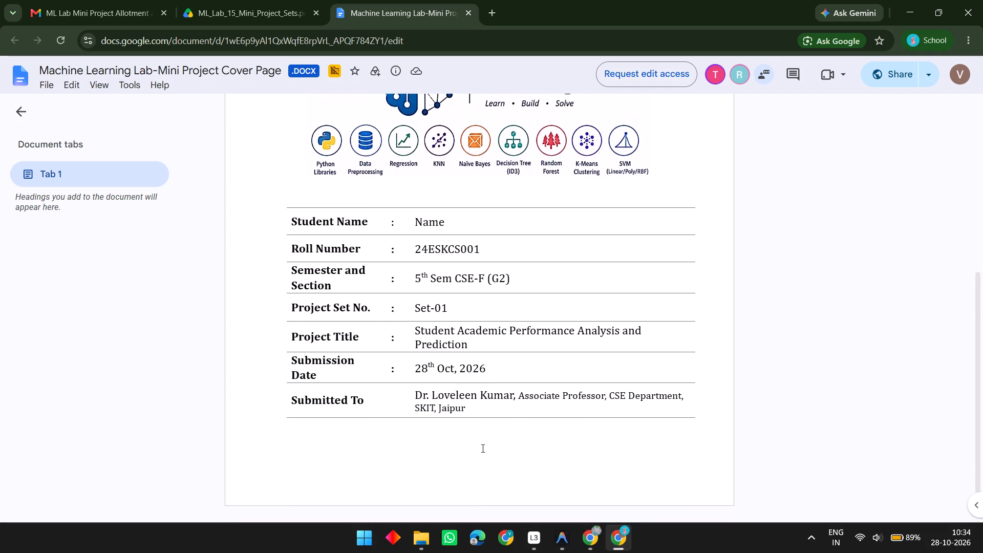
scroll(482, 448, down, 1)
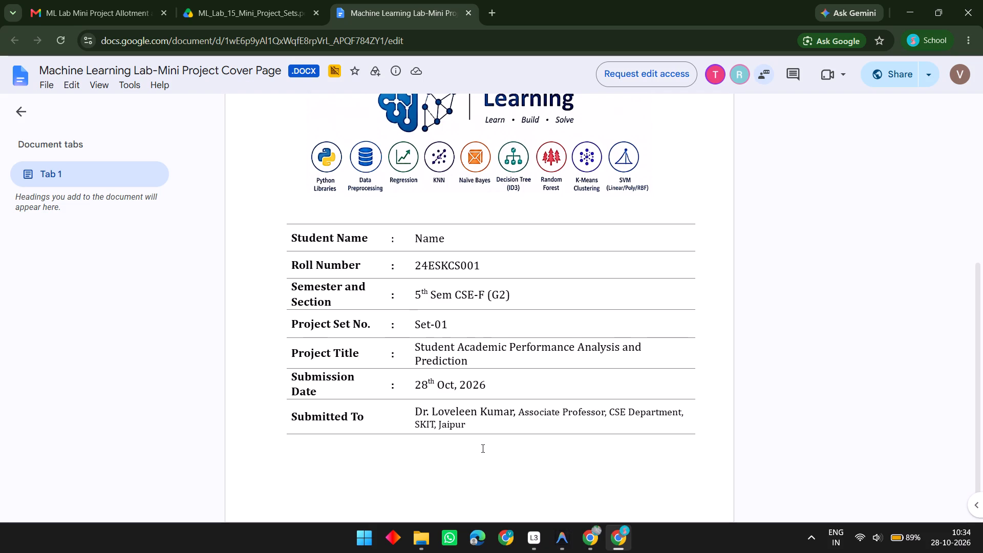
scroll(482, 448, down, 6)
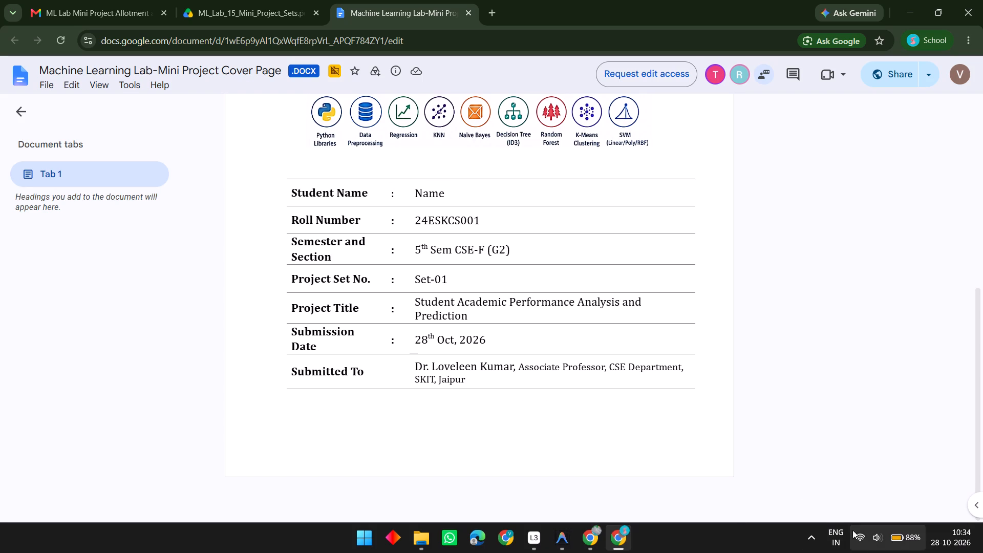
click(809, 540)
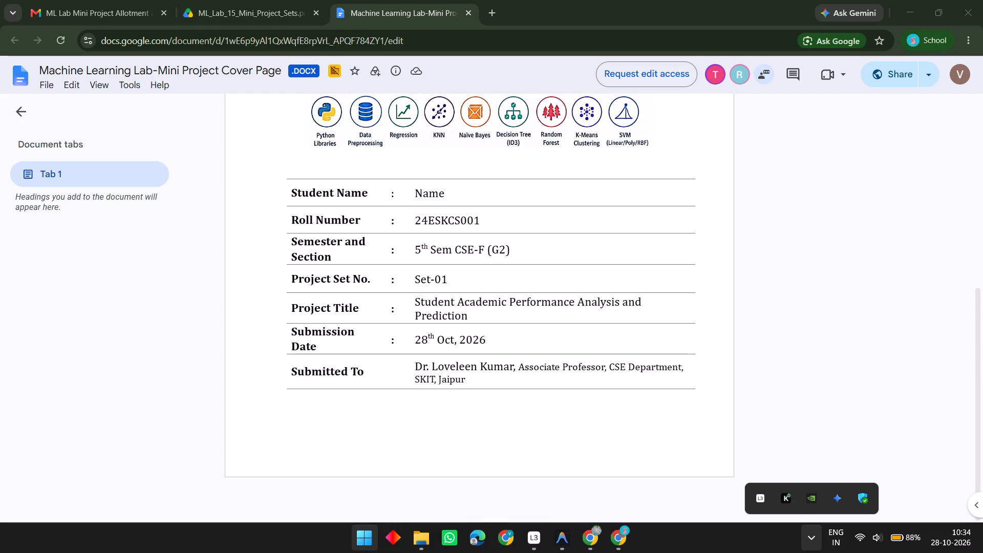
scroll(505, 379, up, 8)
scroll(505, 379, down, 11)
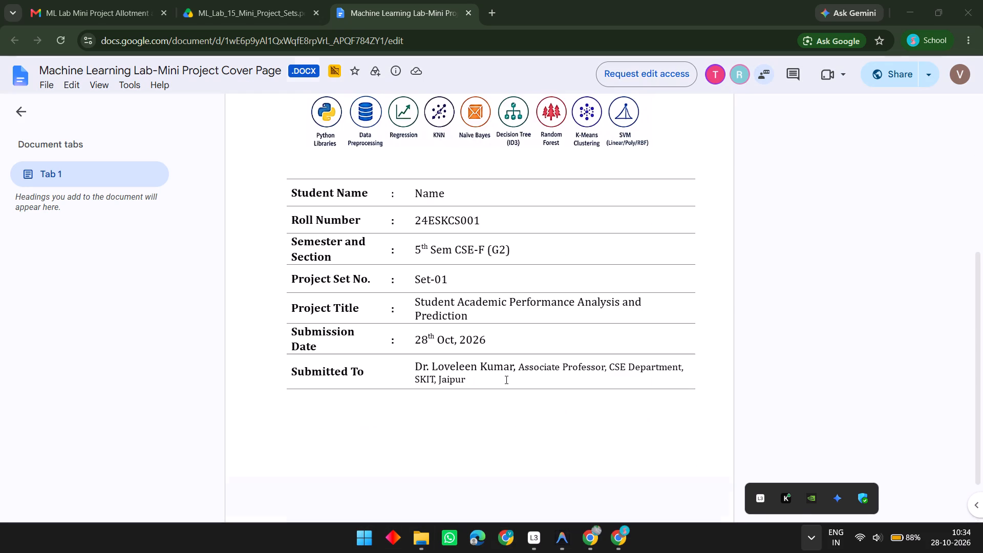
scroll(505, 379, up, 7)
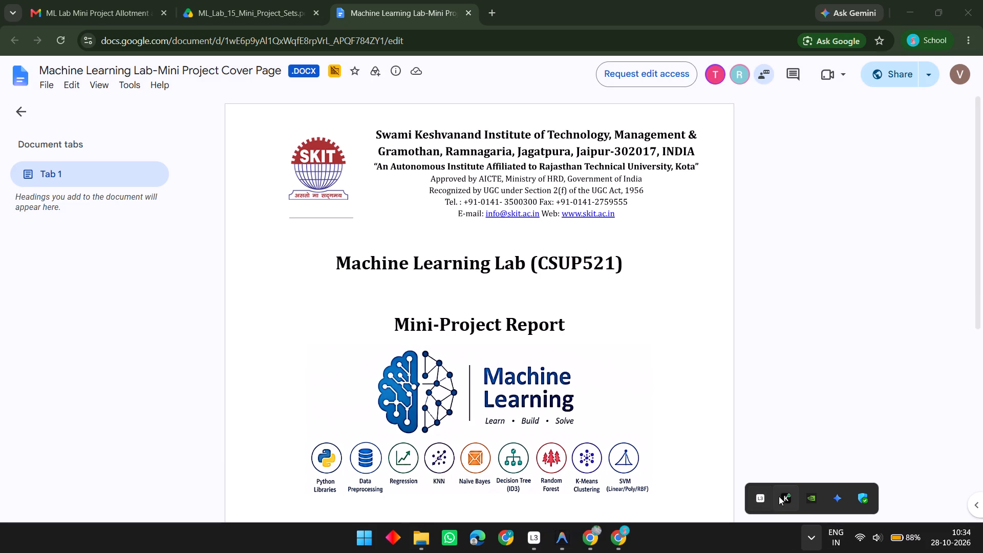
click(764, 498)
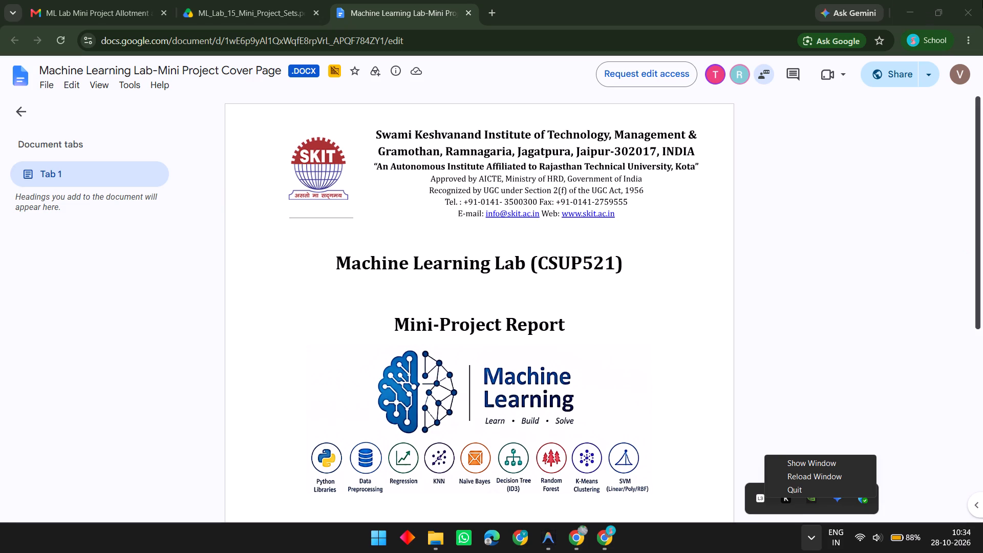
Minimize the cover page's browser window and open a maximized Chrome window from the "VIKAS - Chrome" desktop shortcut.
click(902, 17)
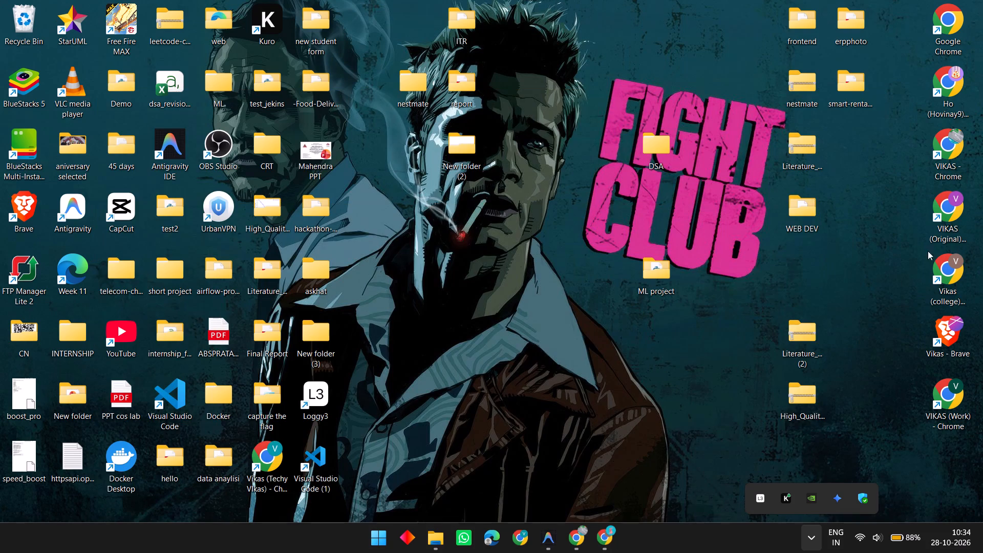
double_click(949, 167)
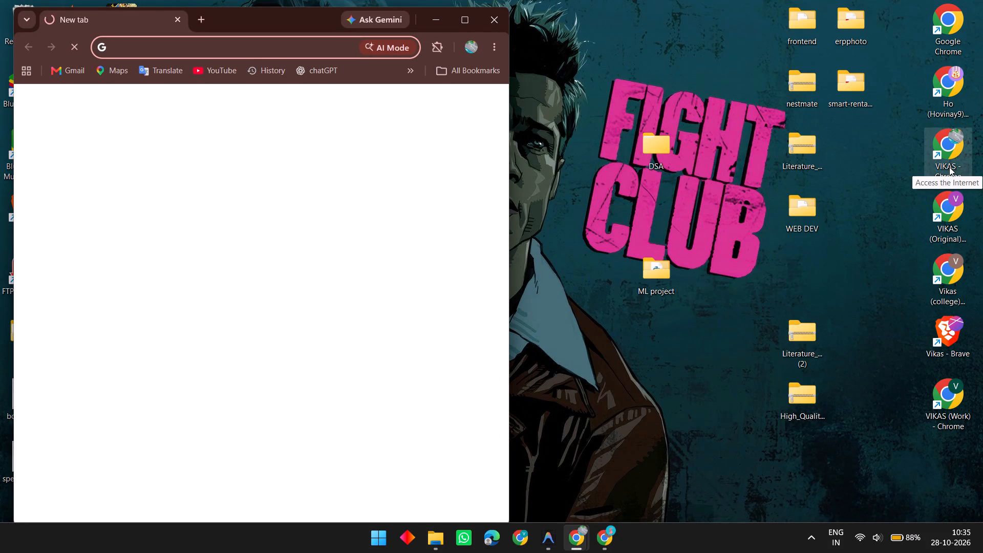
click(467, 22)
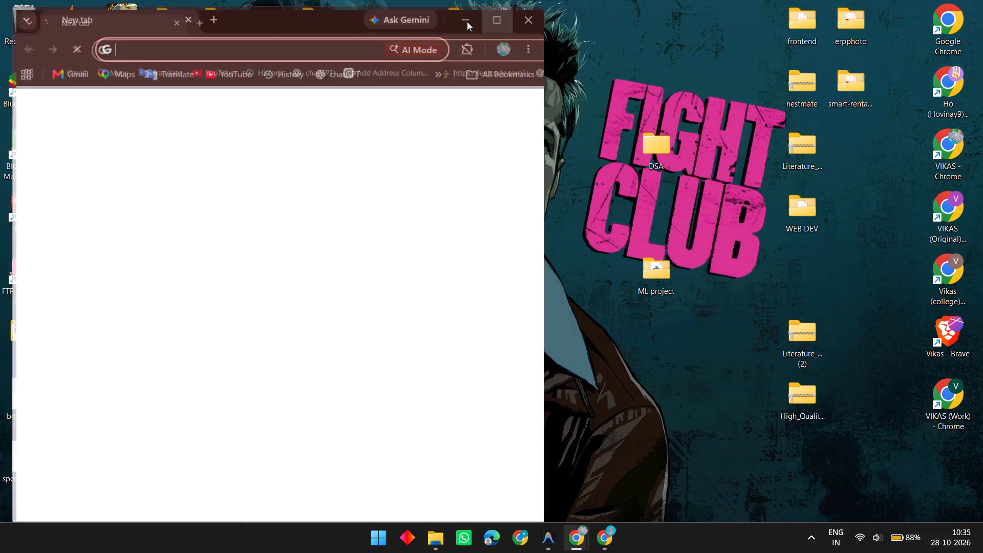
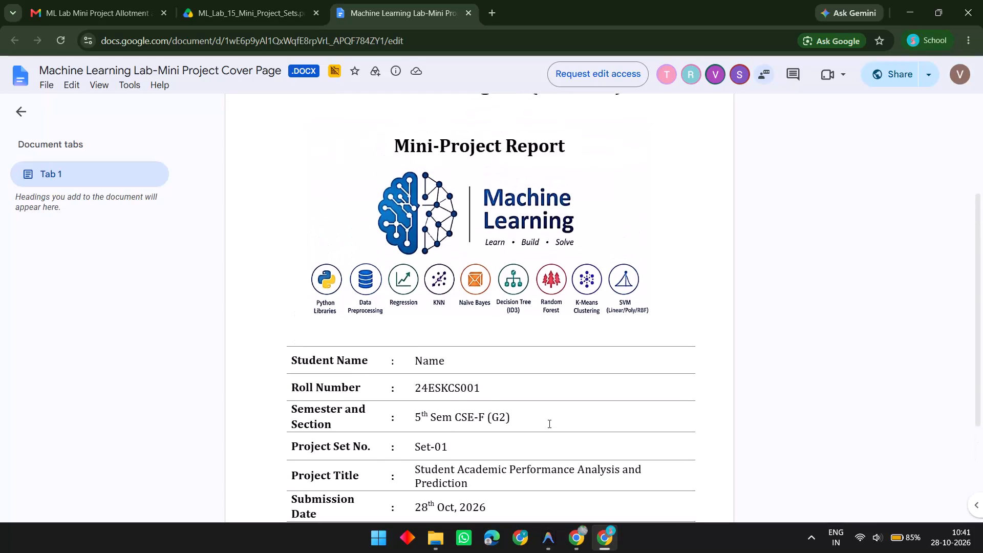
Review the Machine Learning Lab mini project cover page from the institute header to the student, project and submission details.
scroll(548, 423, down, 3)
scroll(548, 423, up, 11)
scroll(548, 423, down, 6)
scroll(548, 423, up, 10)
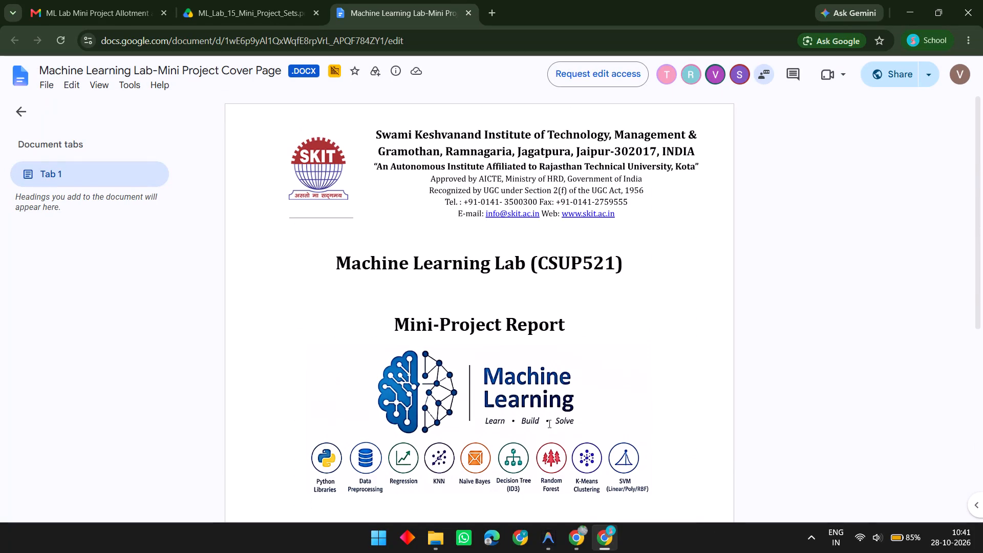
scroll(548, 423, up, 1)
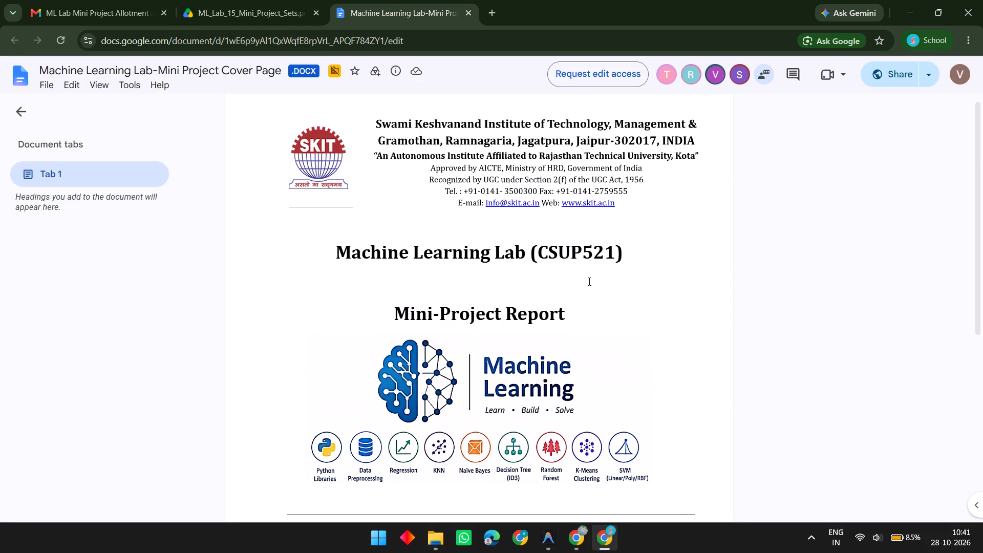
scroll(586, 282, down, 4)
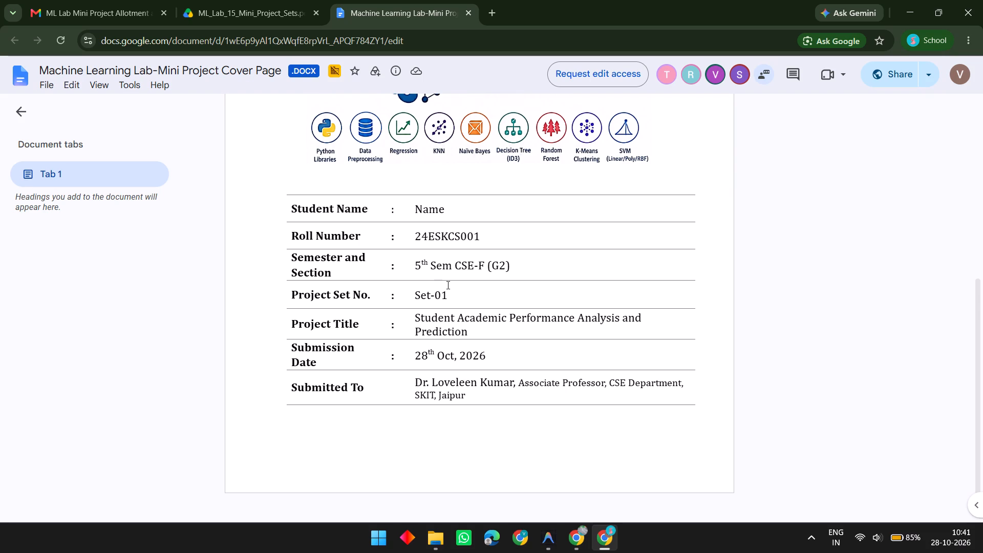
scroll(448, 286, up, 5)
scroll(448, 286, down, 3)
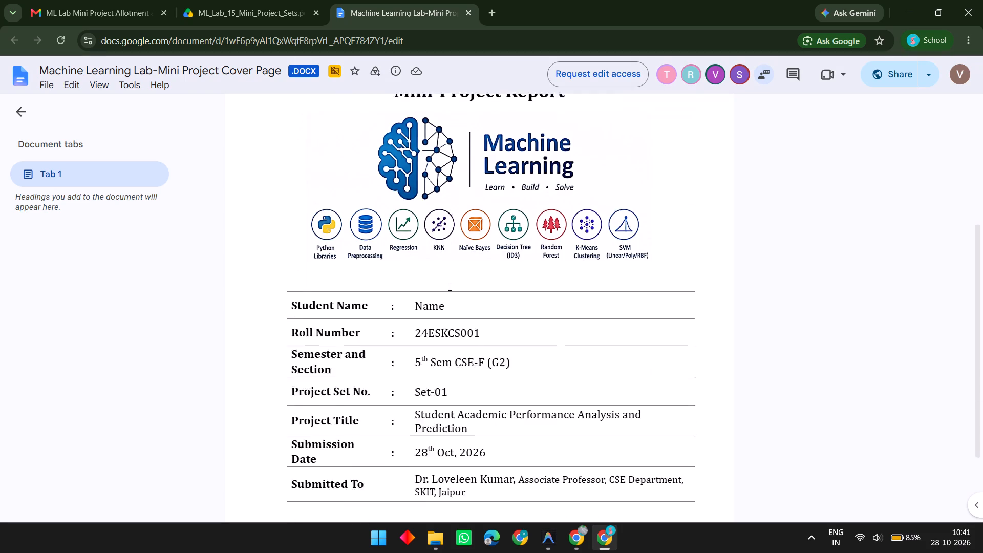
scroll(448, 286, down, 3)
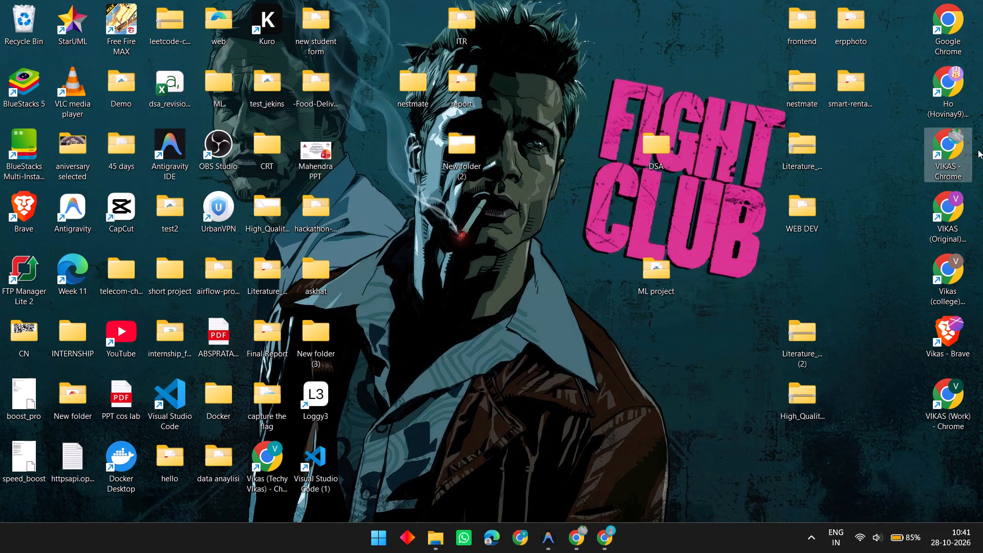
Open the "VIKAS - Chrome" desktop shortcut in a maximized window and look through that profile's download history.
double_click(941, 157)
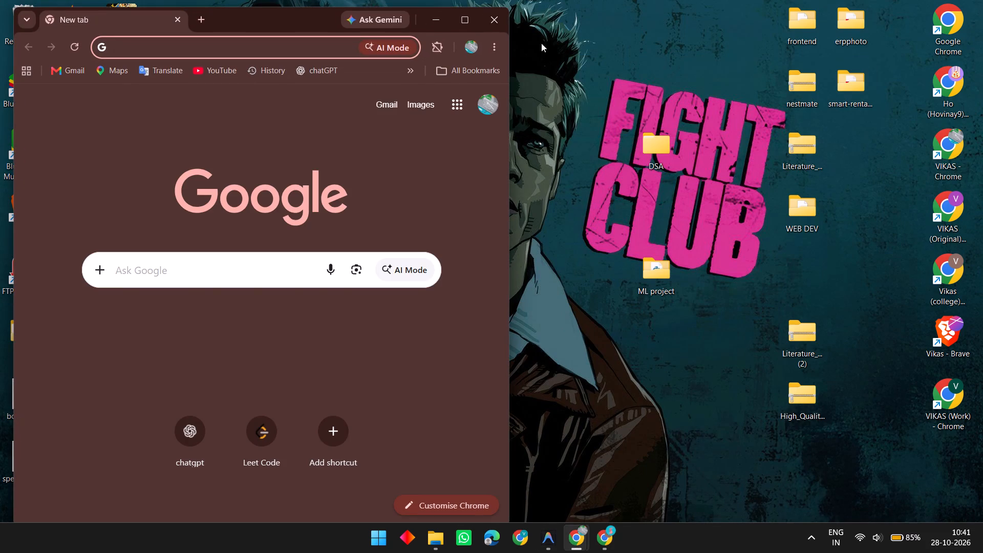
click(455, 19)
key(ctrl+j)
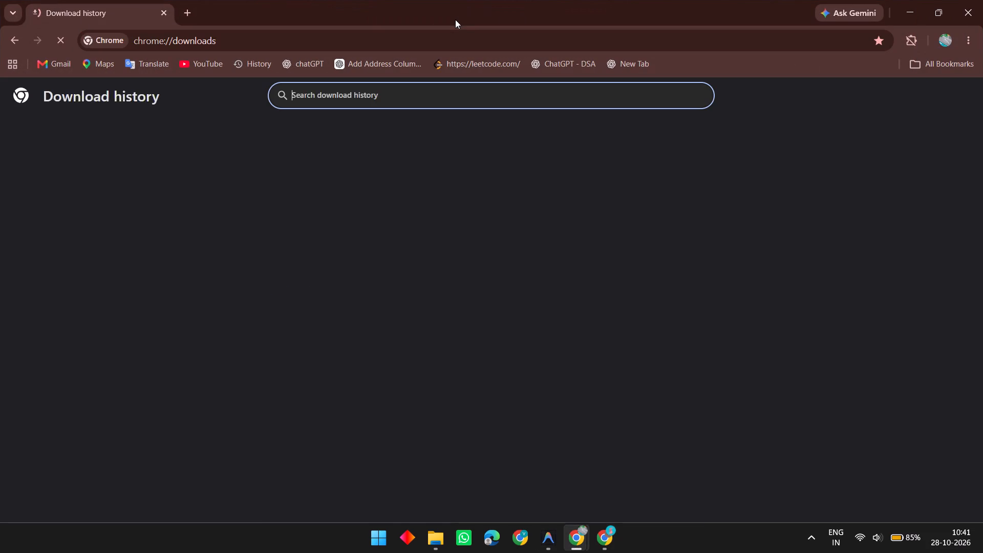
scroll(405, 276, down, 1)
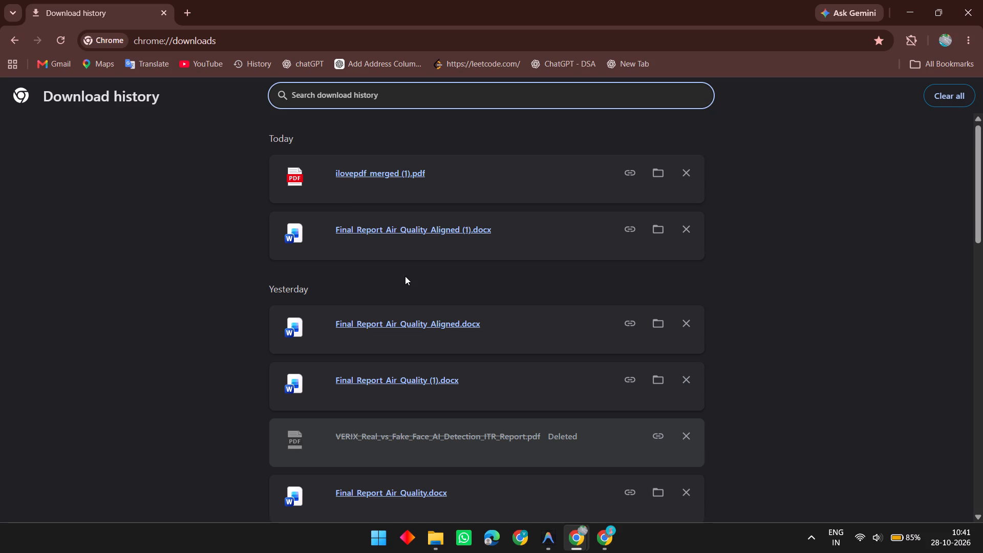
scroll(405, 276, down, 1)
scroll(403, 339, down, 3)
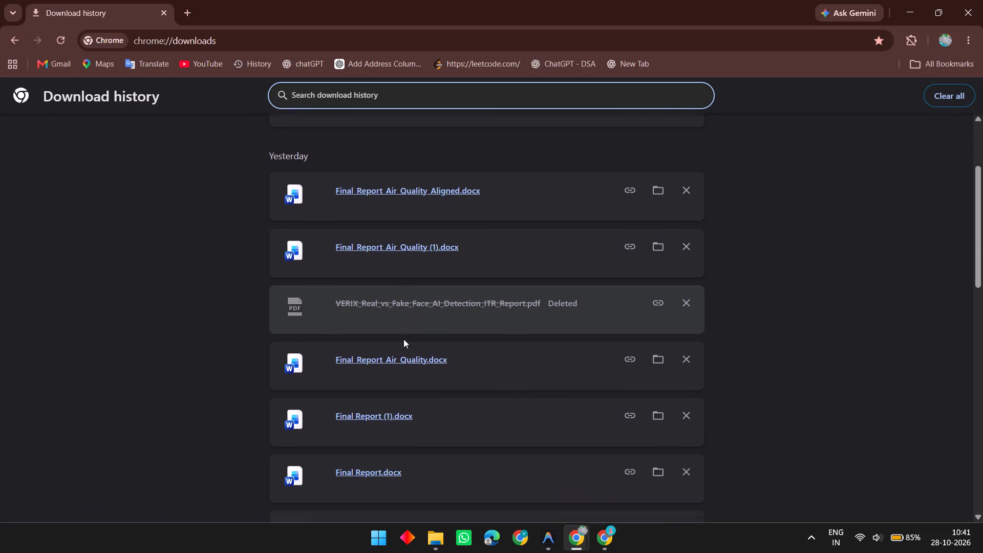
scroll(403, 339, down, 1)
scroll(420, 380, down, 3)
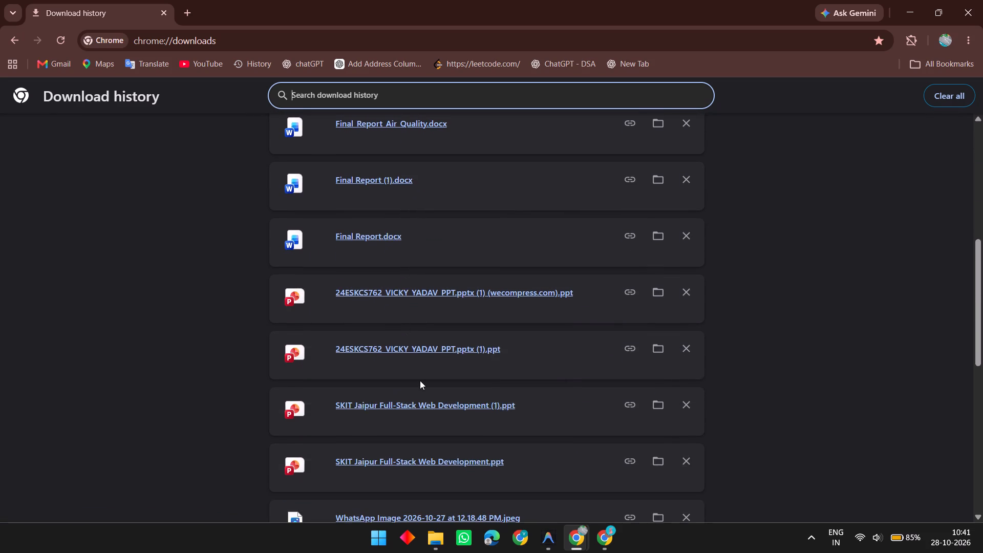
scroll(420, 380, down, 3)
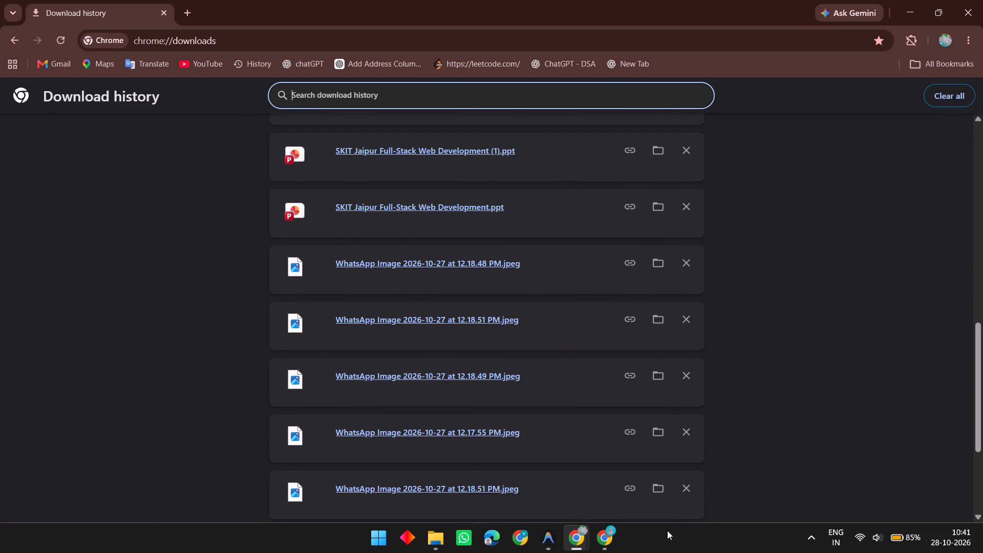
Switch to the School profile's Chrome window and open "Machine Learning Lab-Mini Project Cover Page (1).docx" from its download history in Word.
click(603, 543)
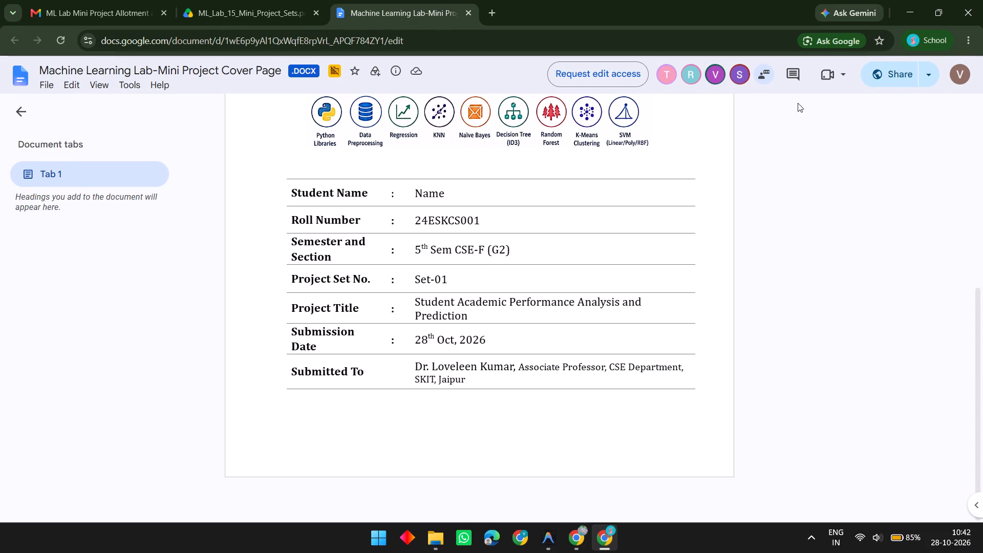
key(ctrl+j)
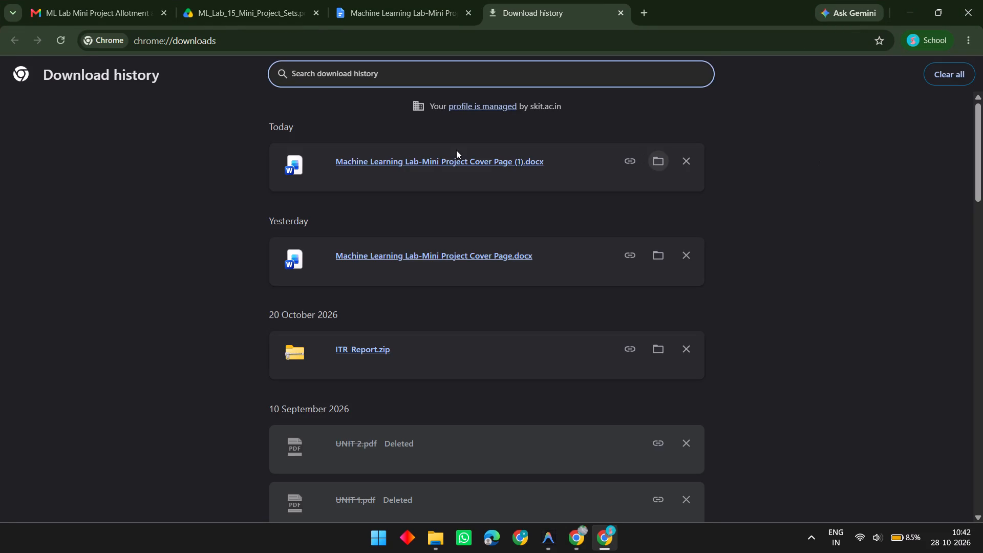
click(456, 161)
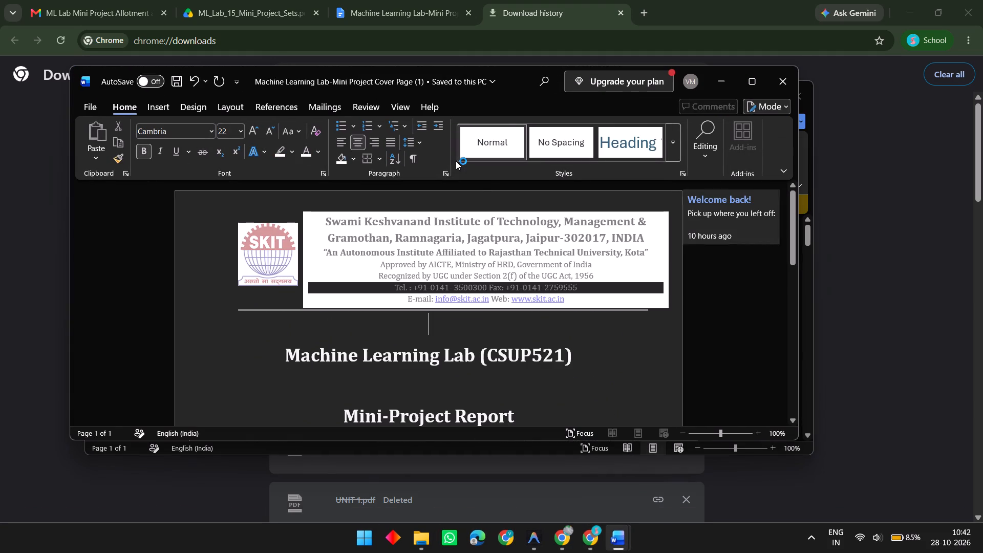
Replace the placeholder in the cover page's Student Name row with the first student's full name.
scroll(613, 362, down, 3)
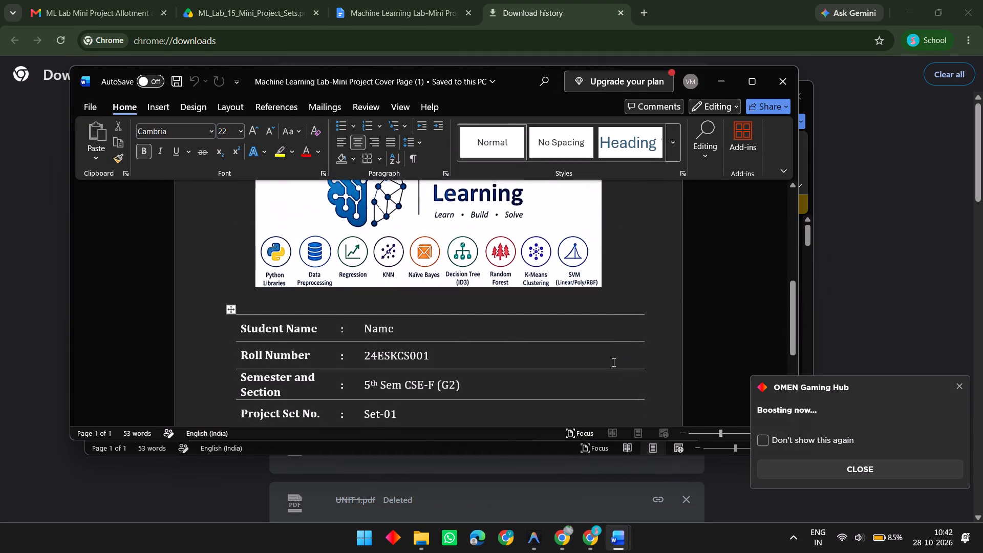
click(410, 326)
key(BackSpace)
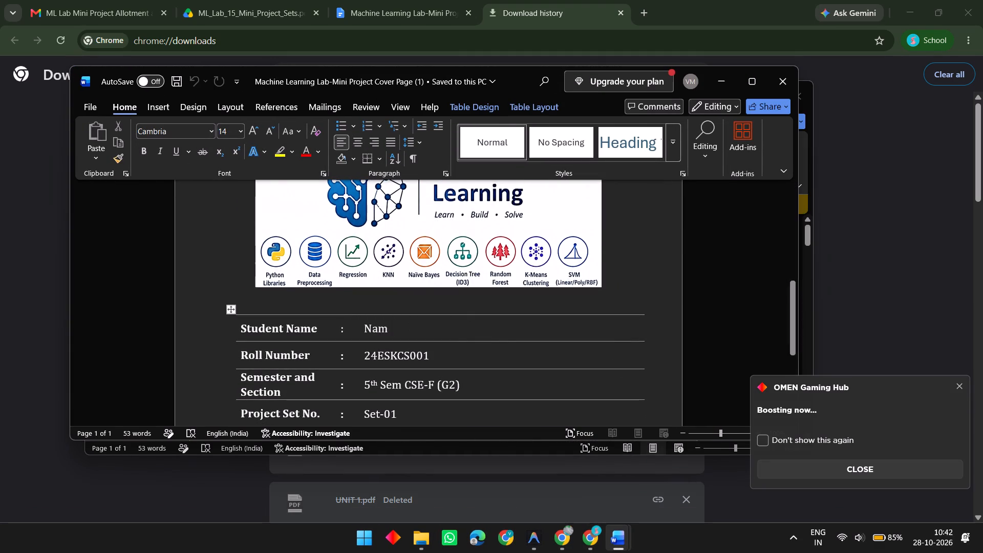
key(BackSpace)
key(BackSpace)
key(BackSpace)
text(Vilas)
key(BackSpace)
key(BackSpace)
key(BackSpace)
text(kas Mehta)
Add the second student's full name after a comma in the Student Name row, with the surname capitalized.
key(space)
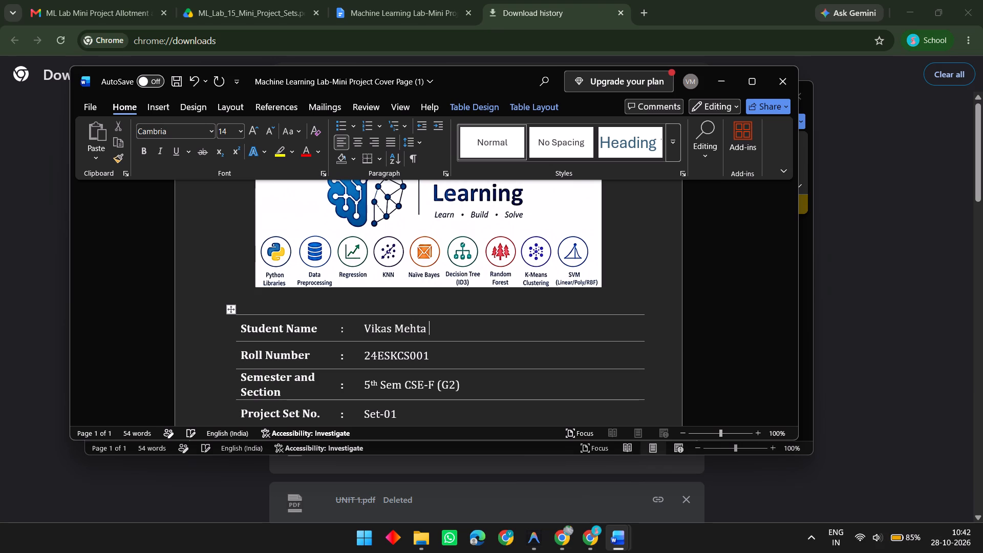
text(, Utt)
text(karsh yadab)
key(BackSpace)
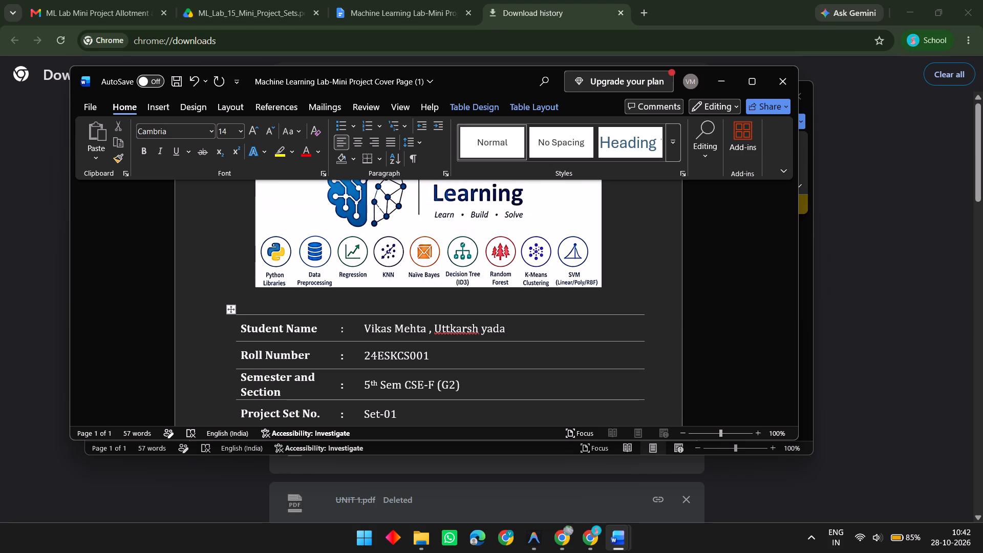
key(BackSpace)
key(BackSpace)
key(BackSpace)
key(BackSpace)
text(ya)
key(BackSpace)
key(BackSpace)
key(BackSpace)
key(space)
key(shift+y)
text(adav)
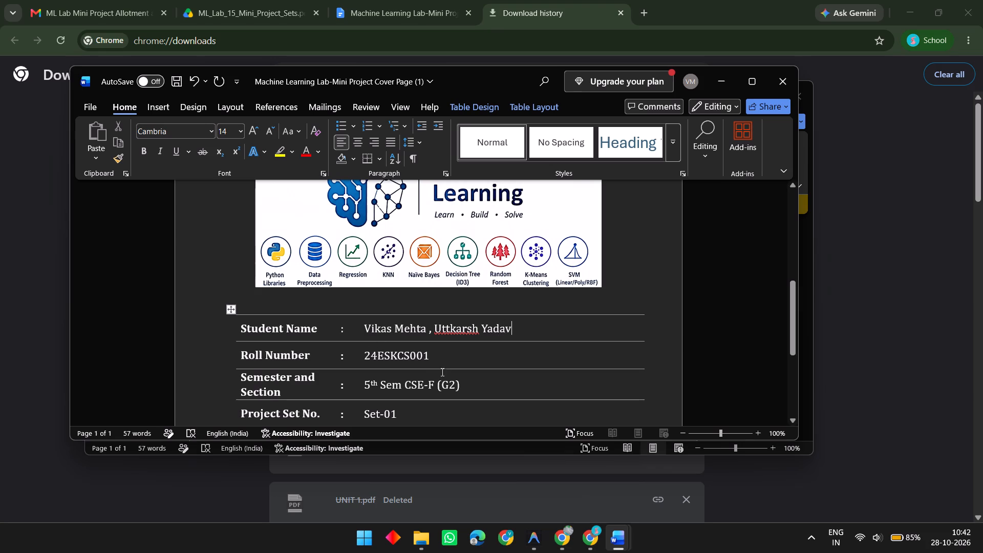
Replace the sample value in the Roll Number row with both students' roll numbers, separated by a comma.
click(436, 359)
key(BackSpace)
key(BackSpace)
key(BackSpace)
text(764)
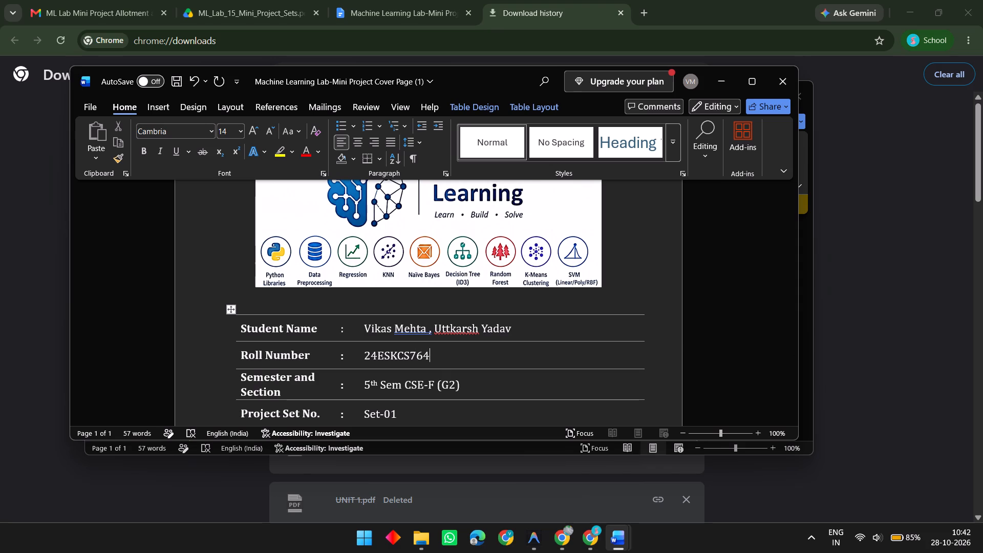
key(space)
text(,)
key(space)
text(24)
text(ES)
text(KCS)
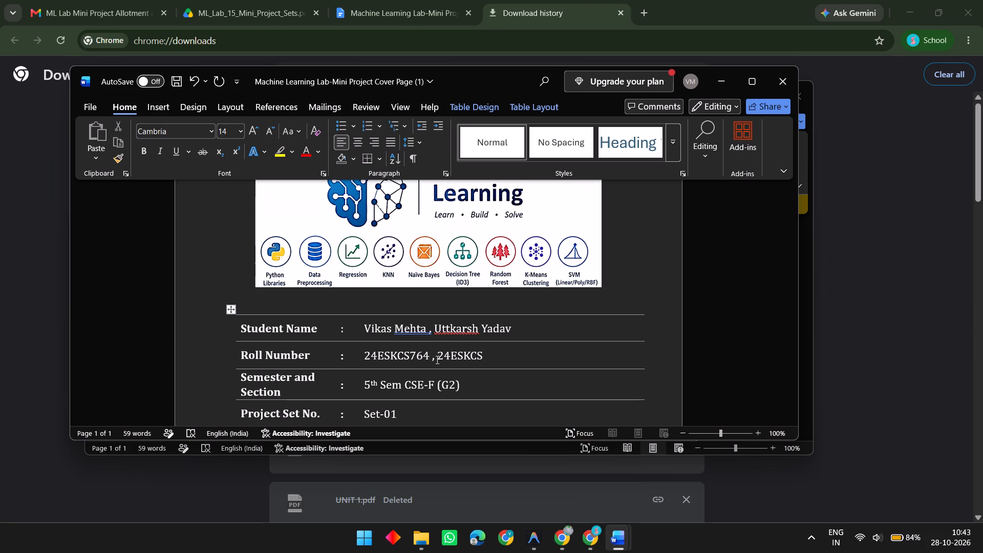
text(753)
Place the text cursor in the Semester and Section value of the cover page table.
scroll(637, 251, down, 1)
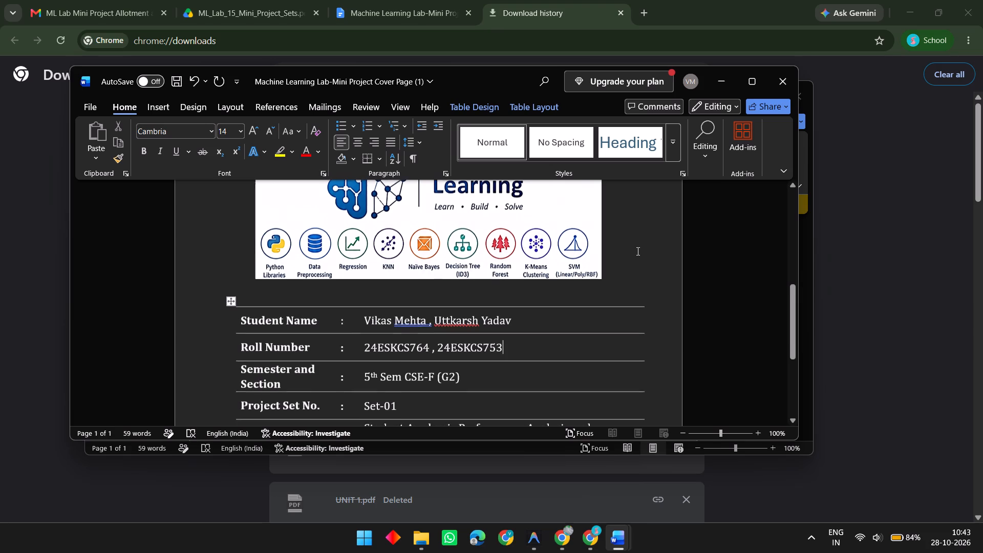
click(455, 364)
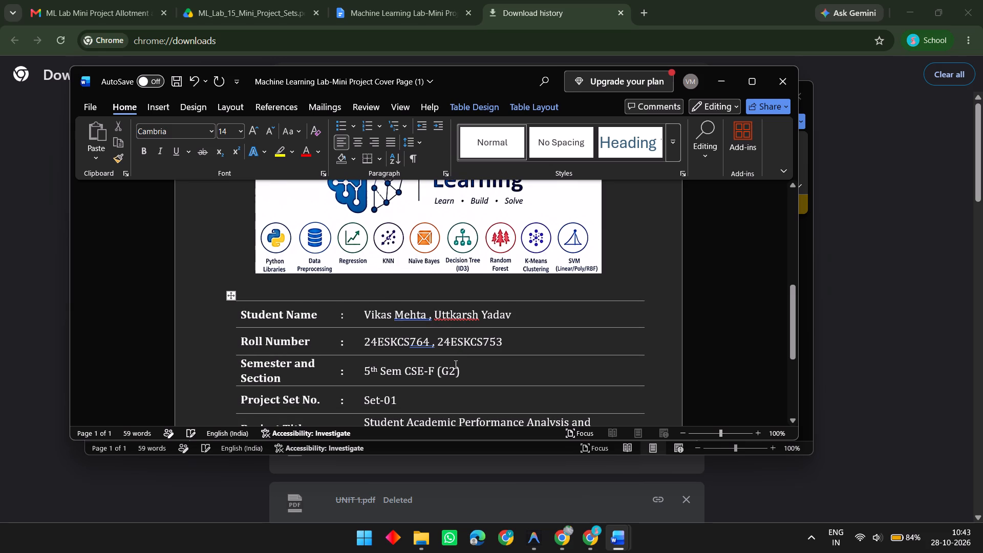
Change the group in the cover page's Semester and Section value to G1.
key(BackSpace)
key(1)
Change the Project Set No. value in the cover page table to Set-14.
scroll(497, 390, down, 1)
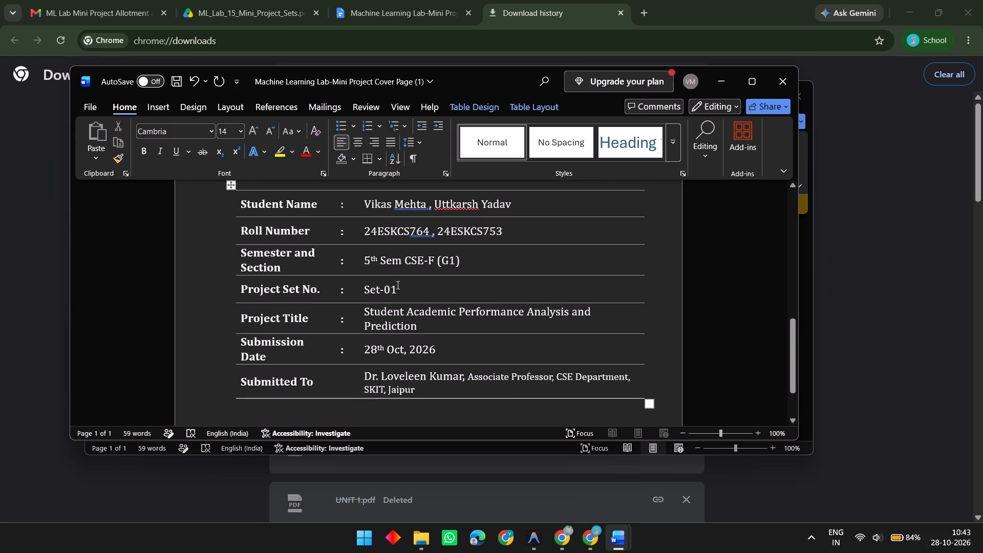
click(397, 285)
key(BackSpace)
key(BackSpace)
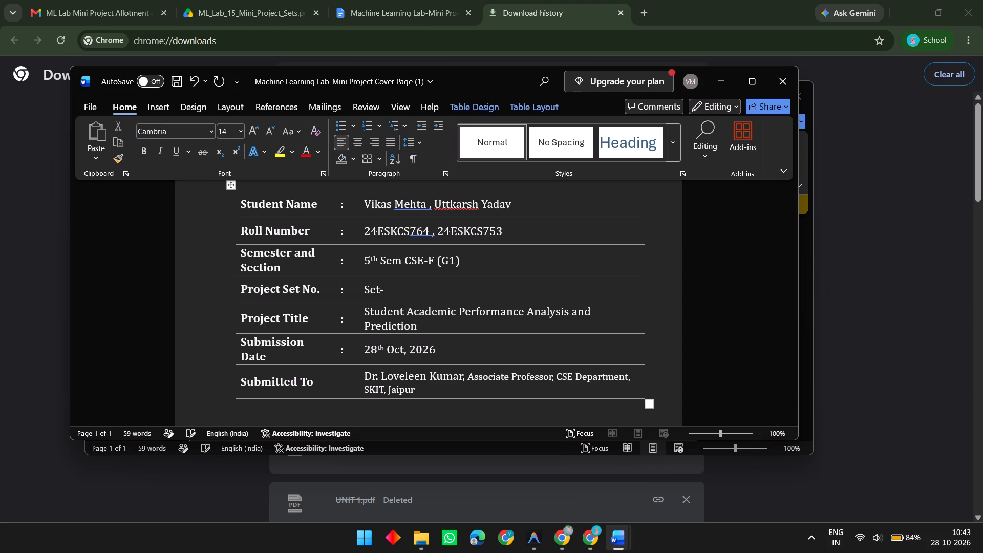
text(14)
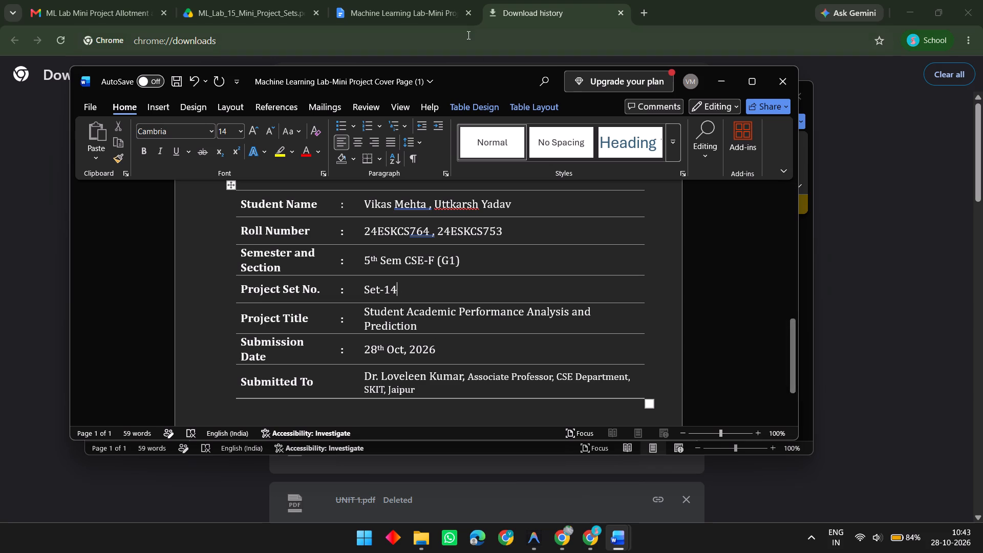
Switch to Chrome and look through the mini project sets PDF for the Set 14 project page.
click(108, 10)
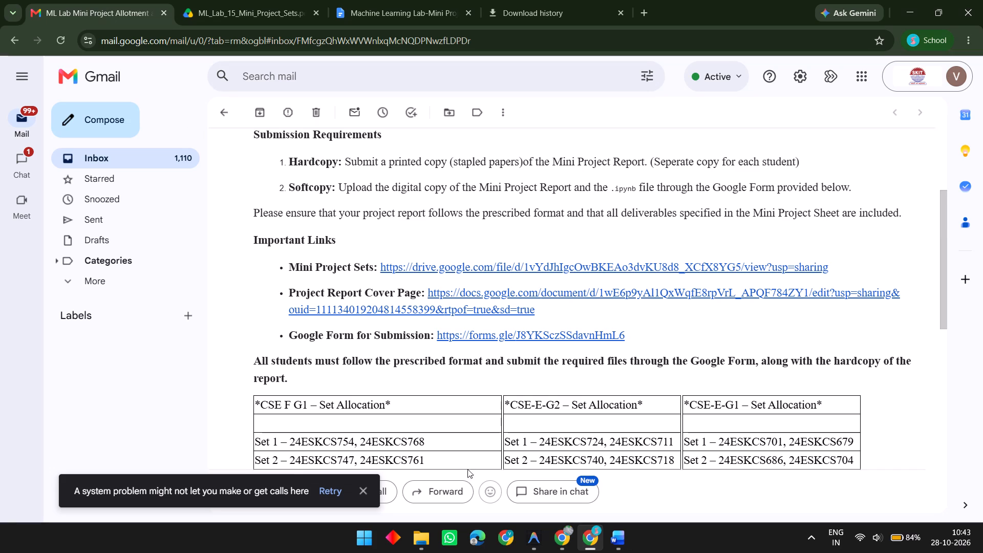
click(242, 21)
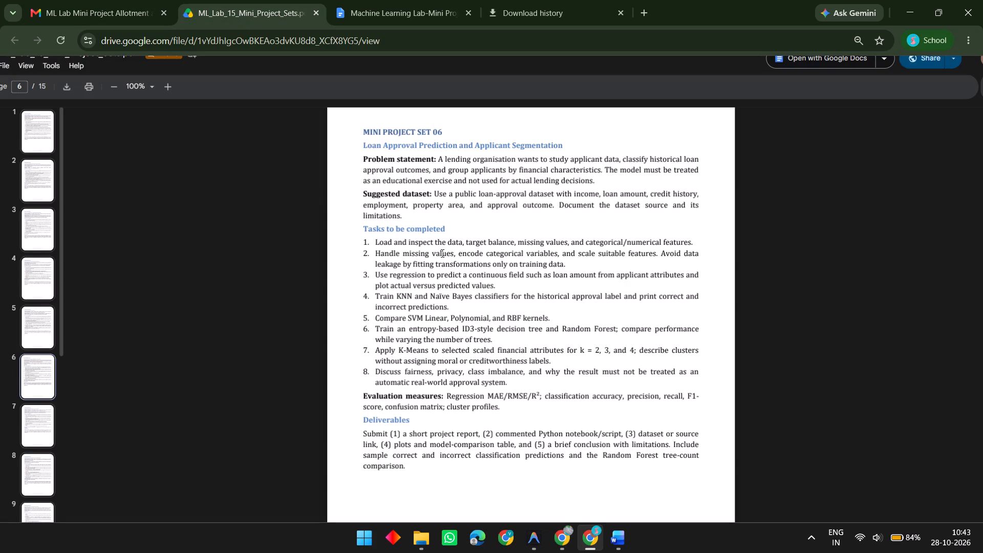
scroll(441, 253, down, 20)
scroll(441, 253, down, 6)
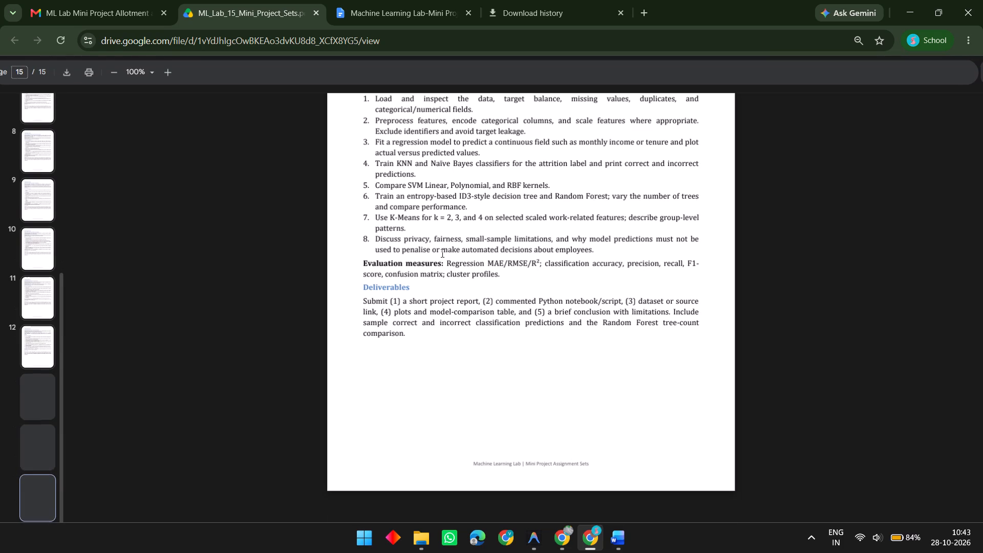
scroll(441, 253, down, 6)
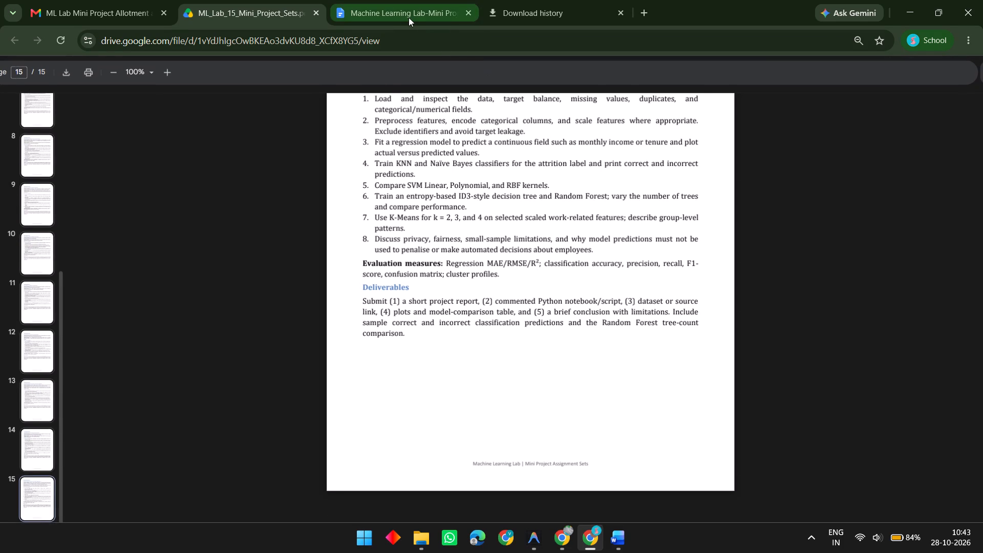
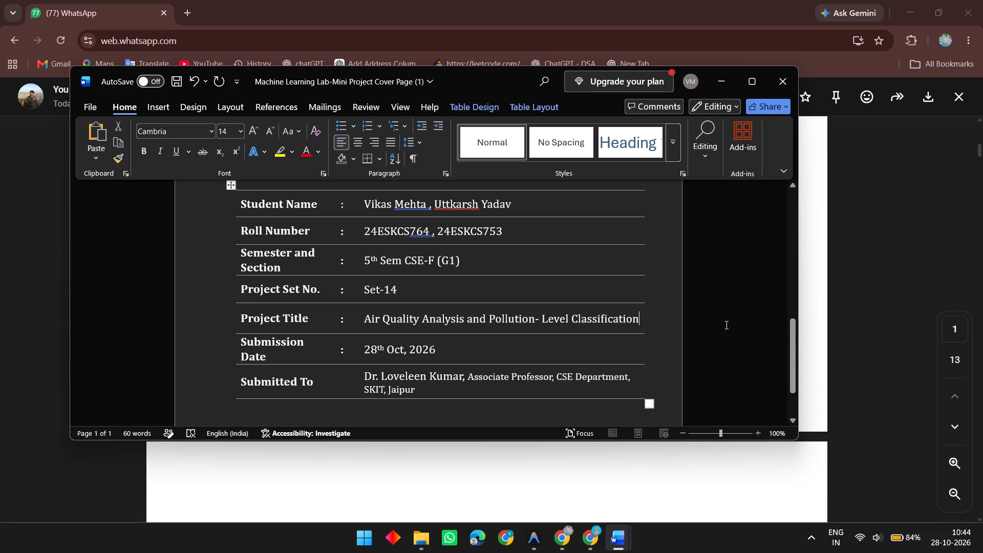
Set the font size of "Associate Professor, CSE Department" and "SKIT, Jaipur" in the Submitted To row to 14.
click(520, 374)
click(472, 377)
drag(466, 377, 581, 376)
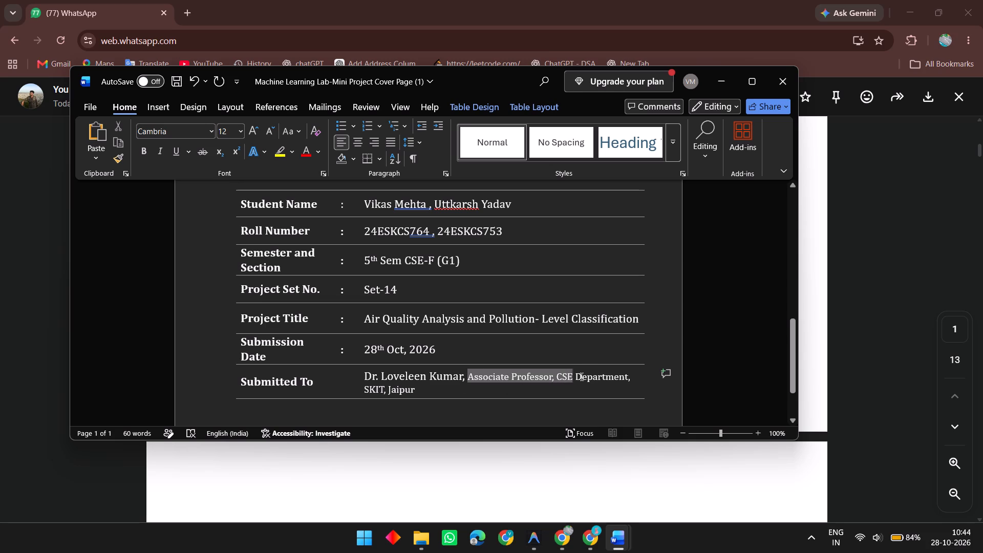
drag(581, 376, 616, 371)
click(241, 131)
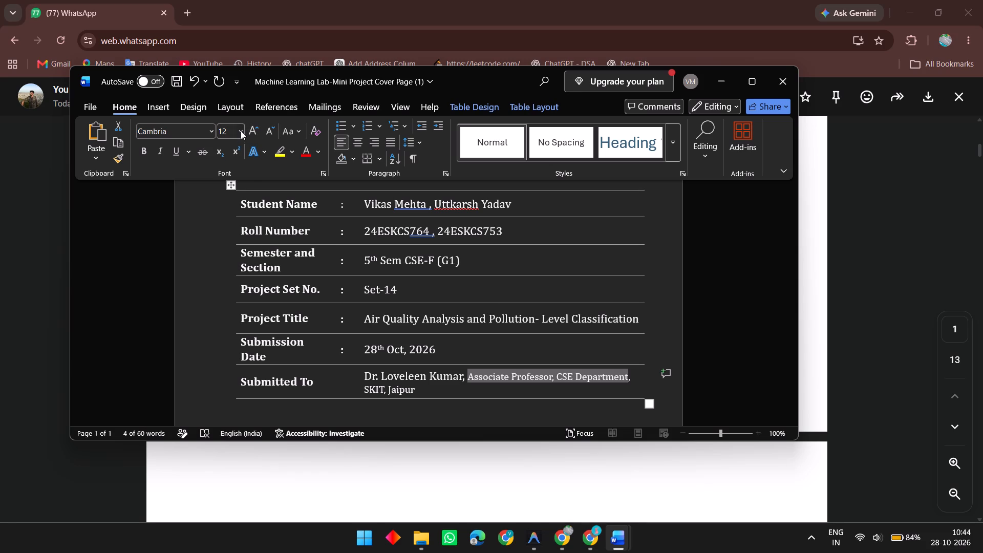
click(230, 222)
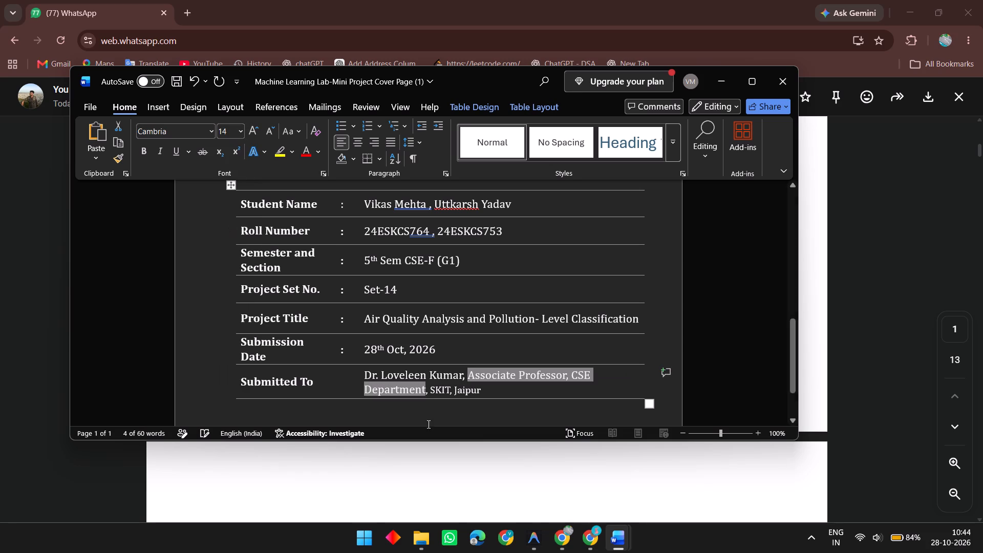
click(486, 388)
drag(486, 388, 433, 391)
click(242, 131)
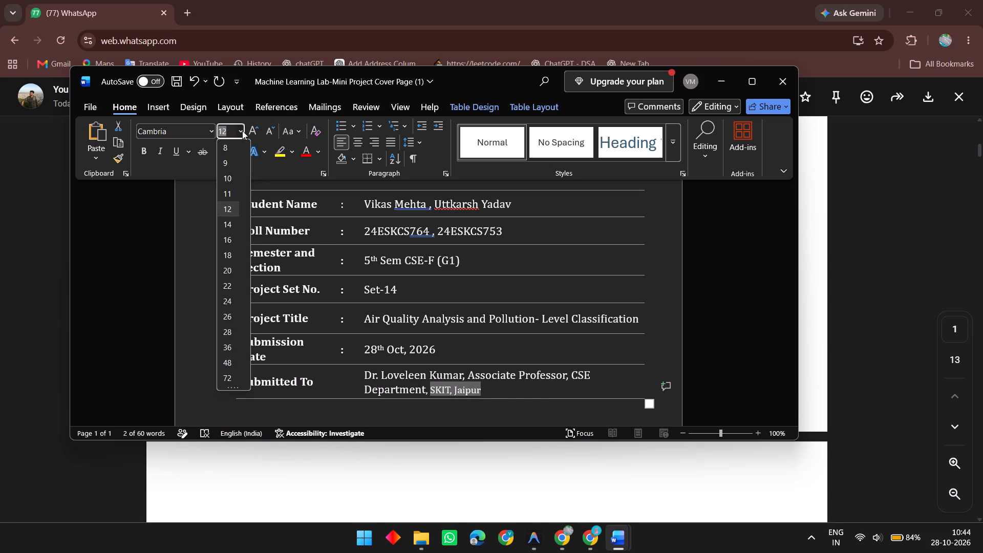
click(231, 225)
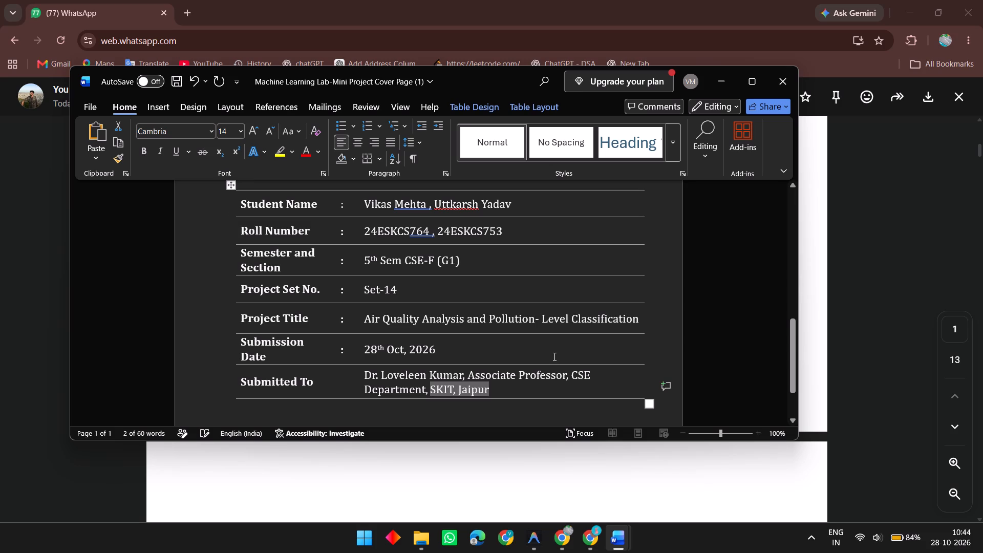
click(582, 359)
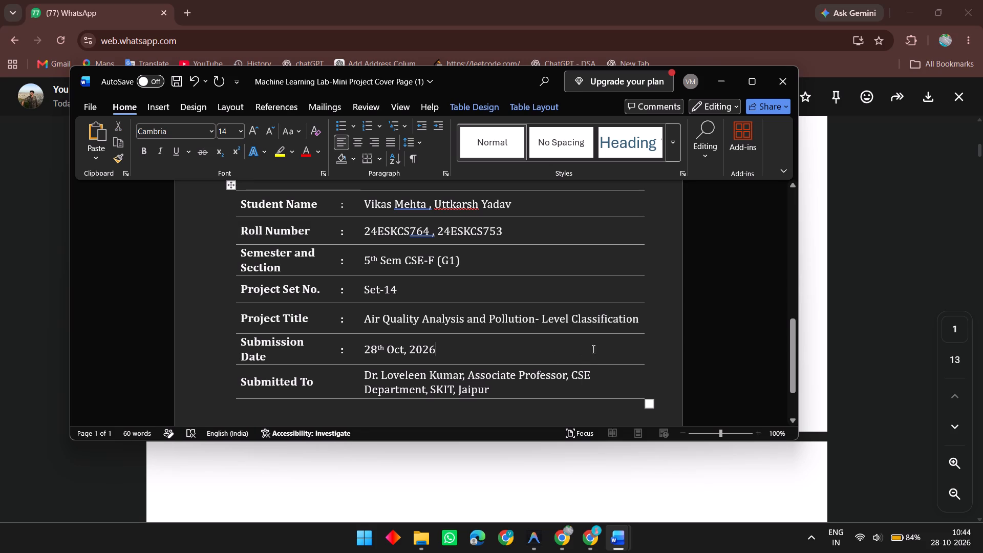
Save the cover page as a PDF named 23 in the Python-3.11.15 folder inside the movies folder on drive D.
click(750, 83)
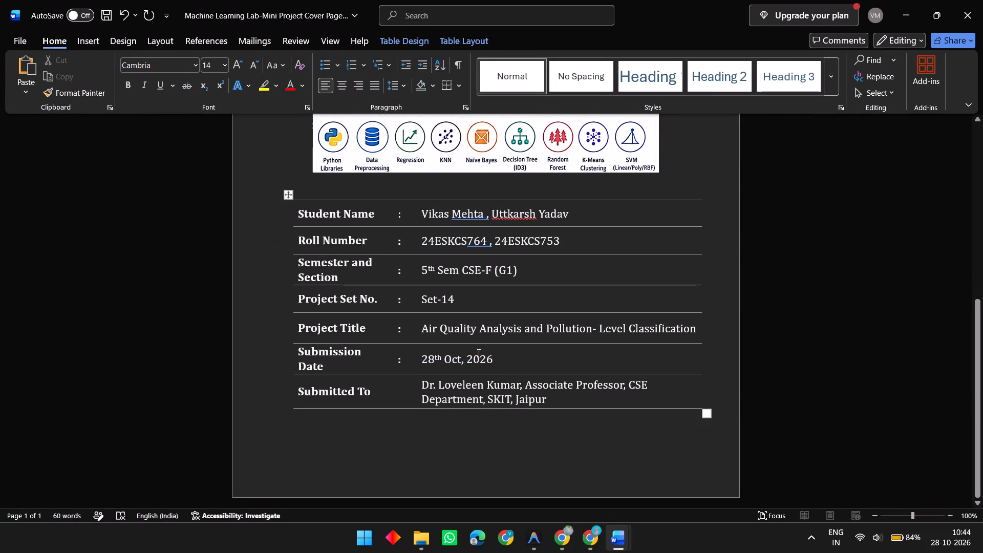
click(844, 374)
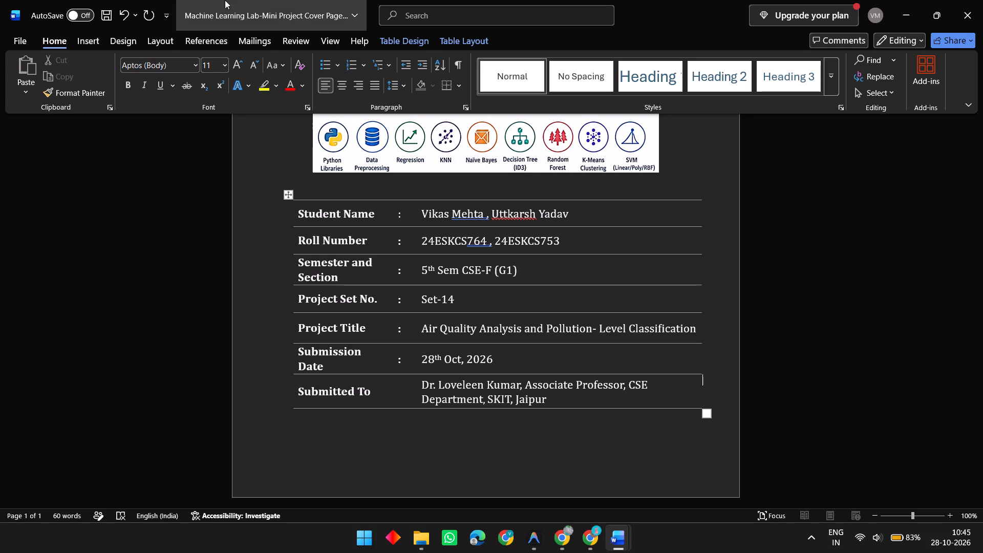
click(22, 38)
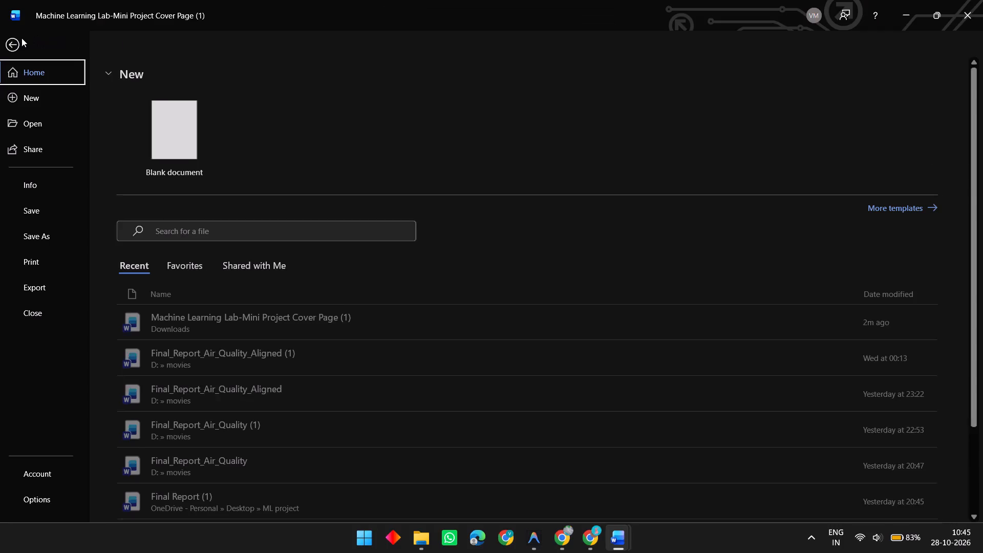
click(38, 236)
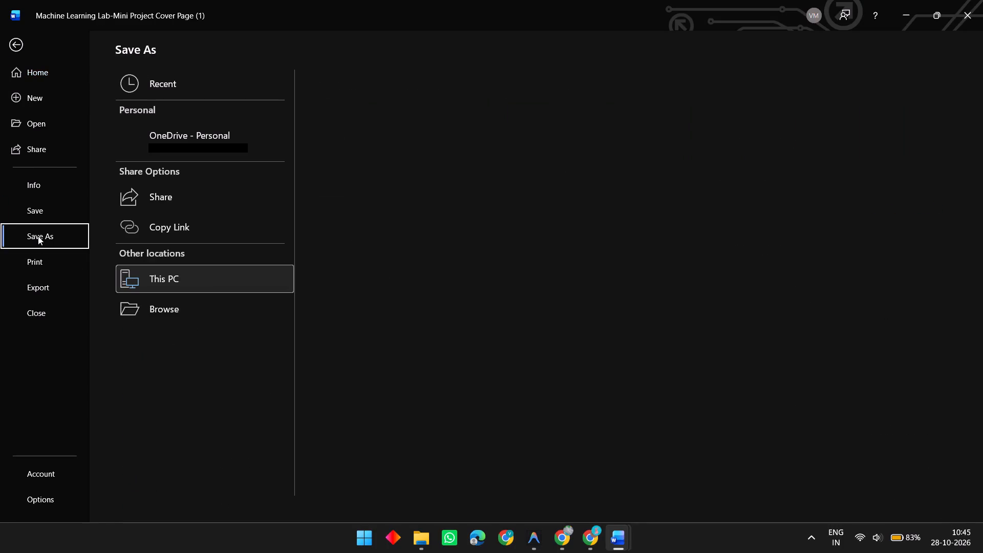
click(371, 185)
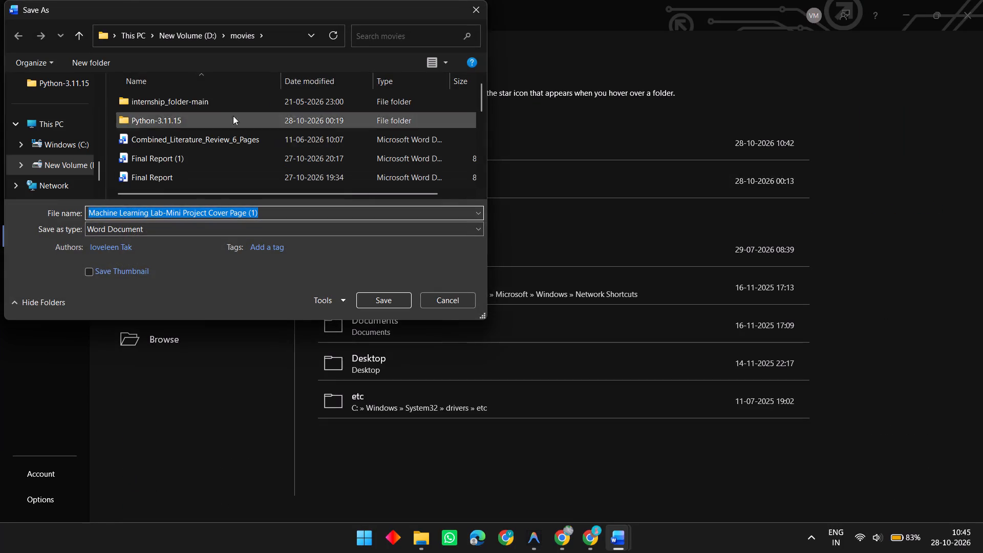
double_click(197, 117)
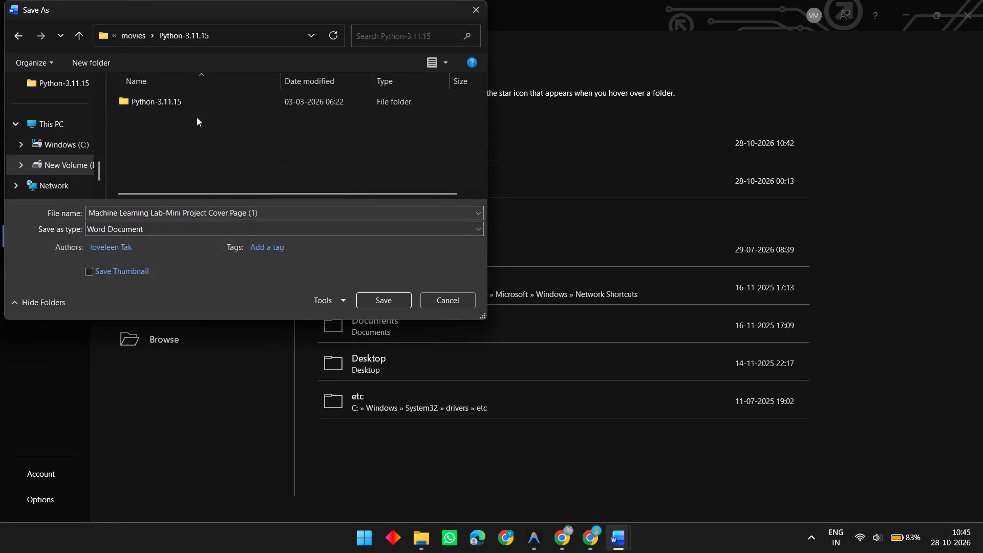
click(268, 210)
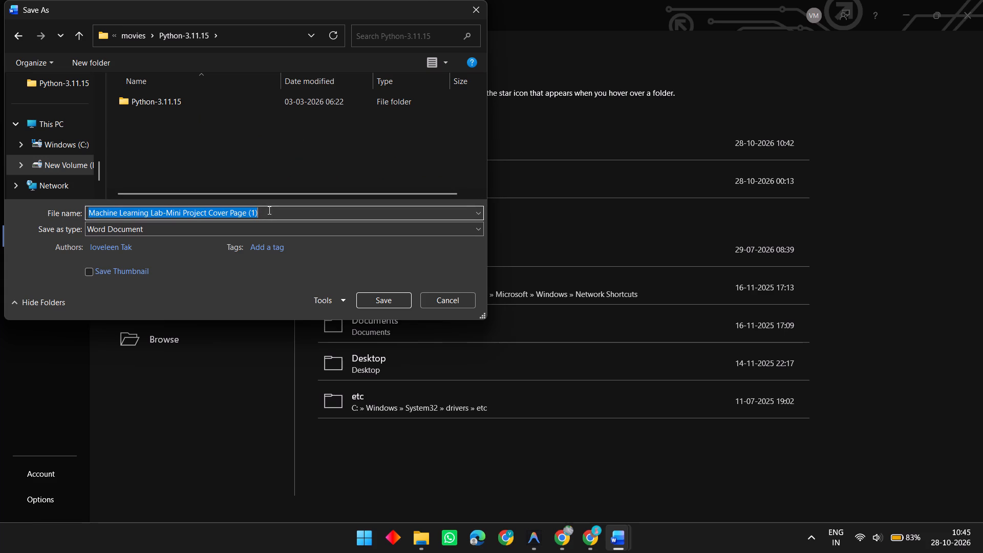
key(BackSpace)
text(23)
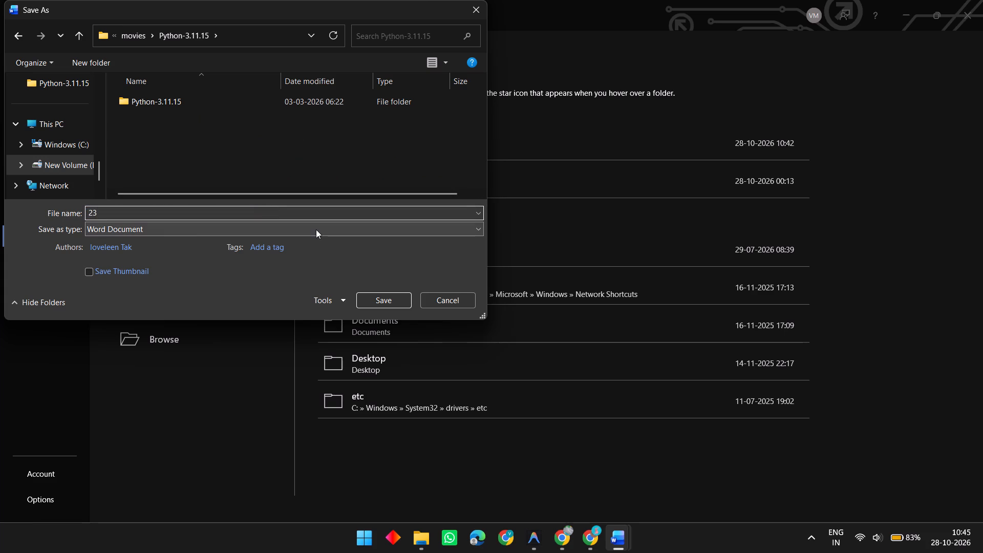
click(316, 229)
click(201, 303)
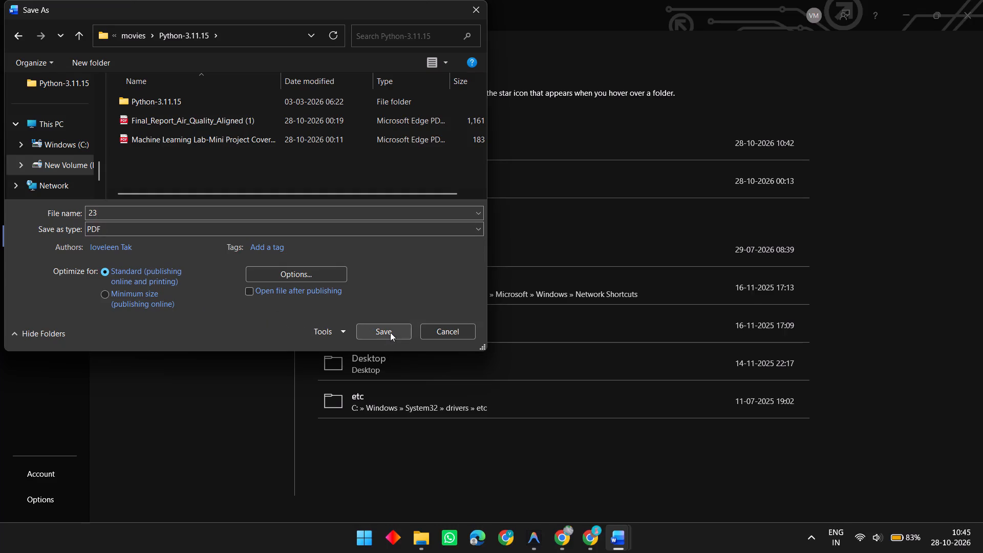
click(390, 332)
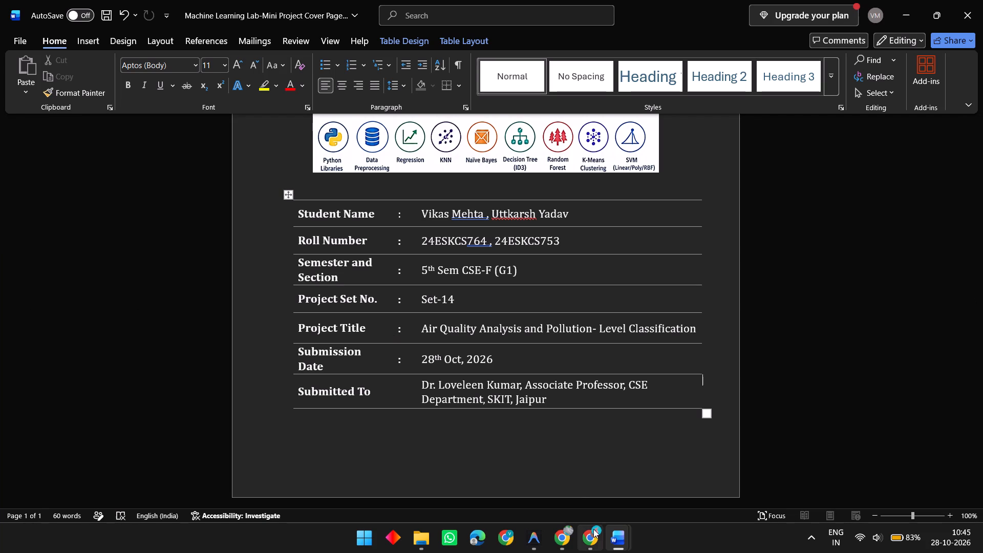
Switch to the Chrome window showing the download history and close that window.
click(569, 534)
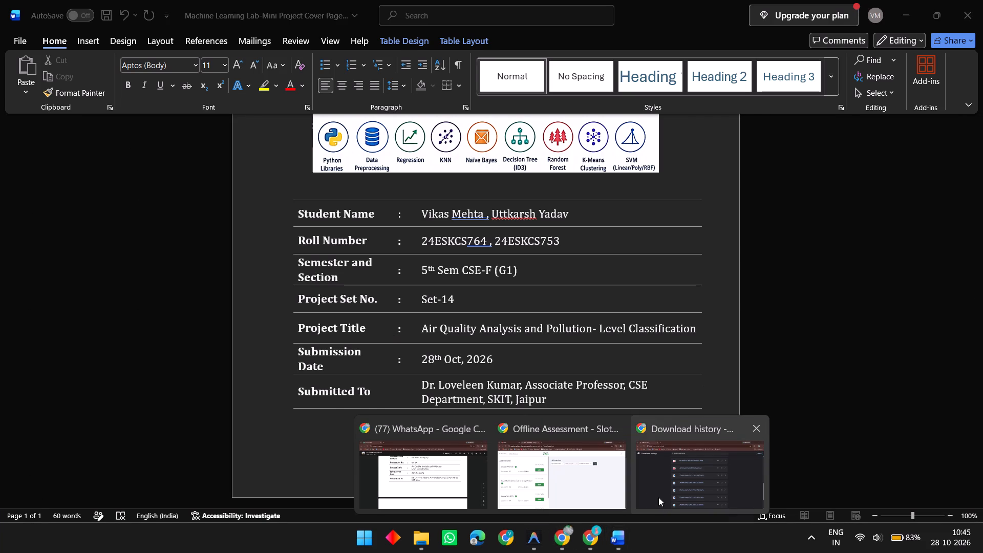
click(648, 493)
click(982, 0)
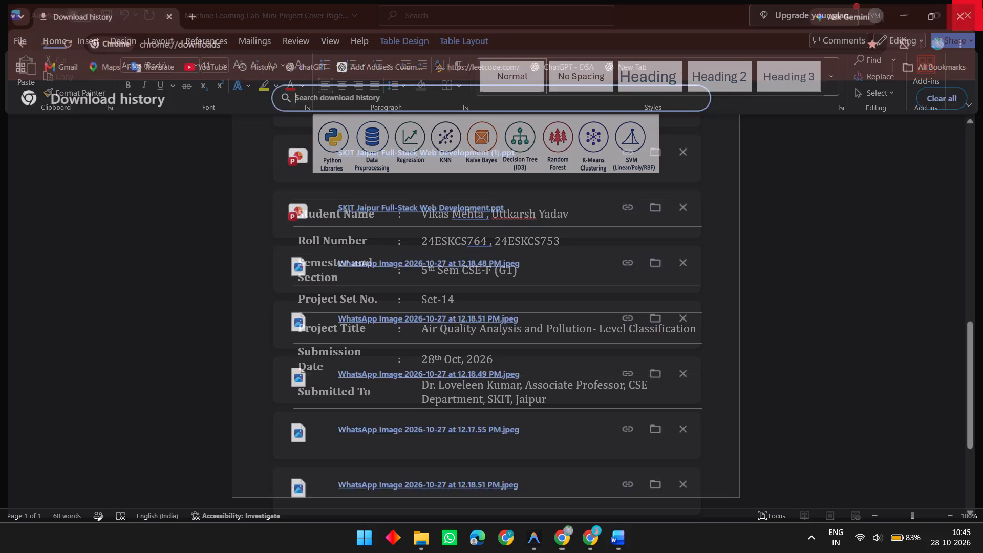
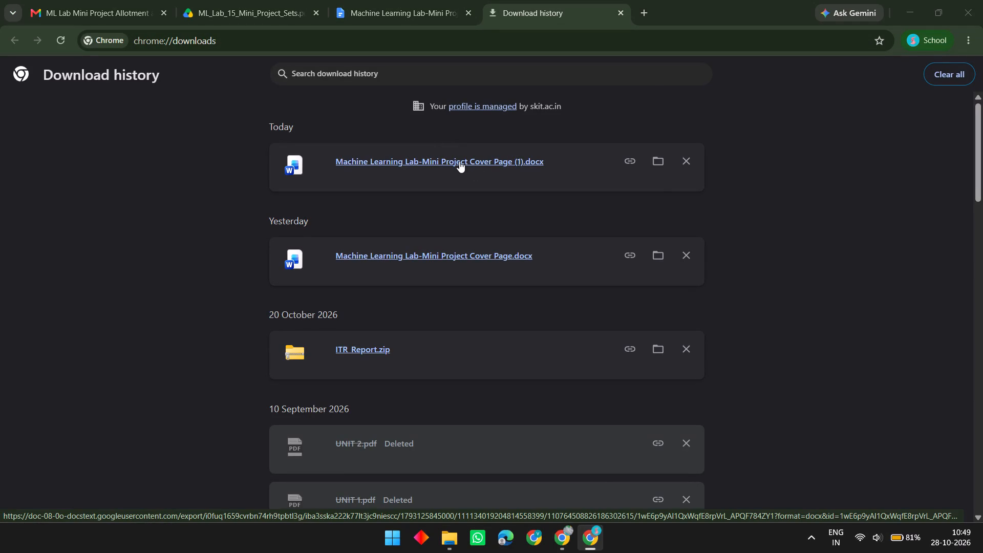
Replace the placeholder in the Student Name row of the newly opened cover page with the student's full name.
scroll(561, 383, down, 1)
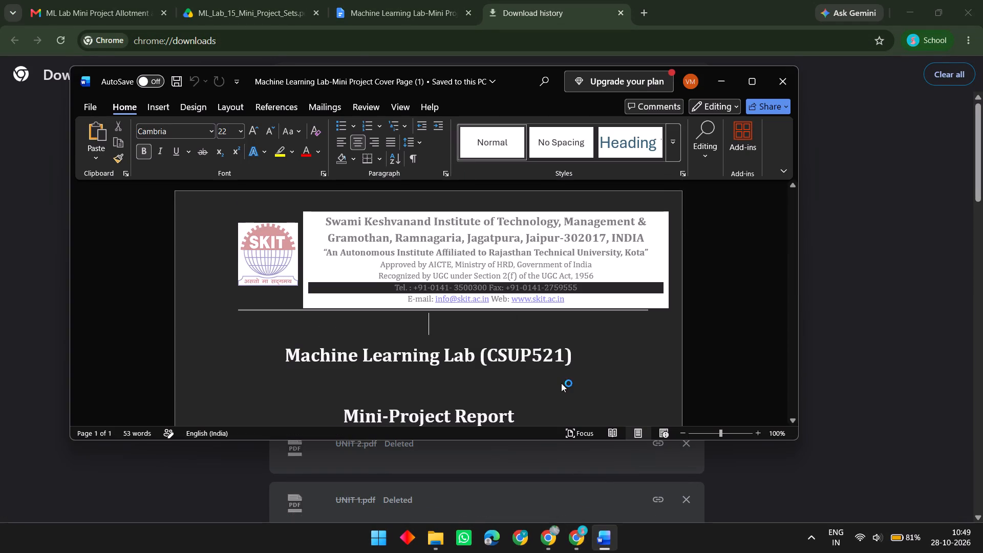
scroll(561, 383, down, 3)
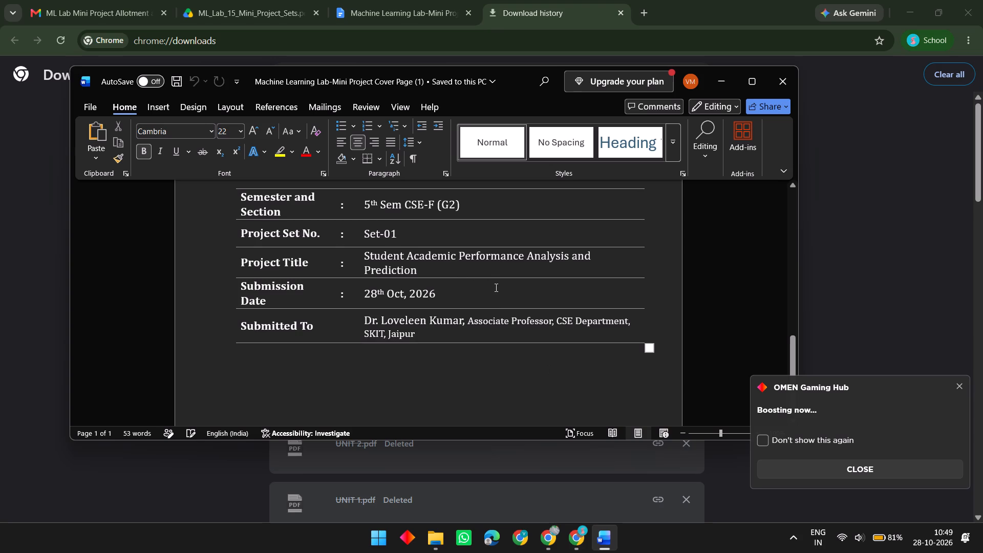
scroll(495, 287, up, 1)
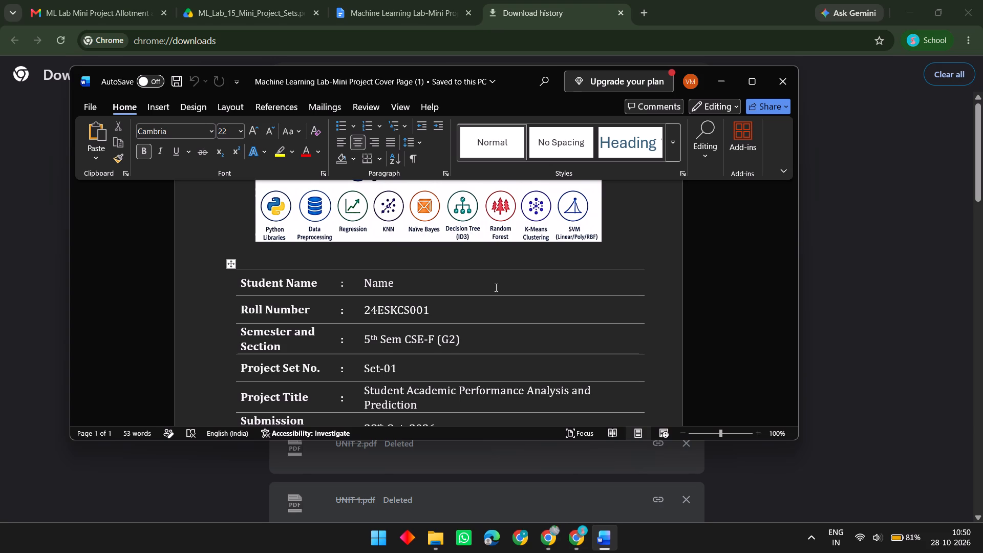
click(400, 280)
key(BackSpace)
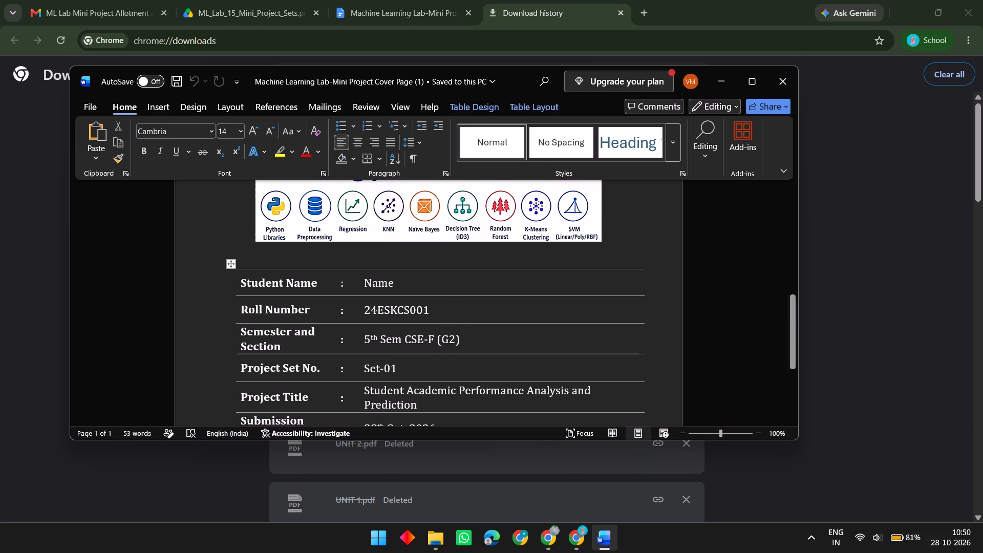
key(BackSpace)
key(BackSpace)
key(BackSpace)
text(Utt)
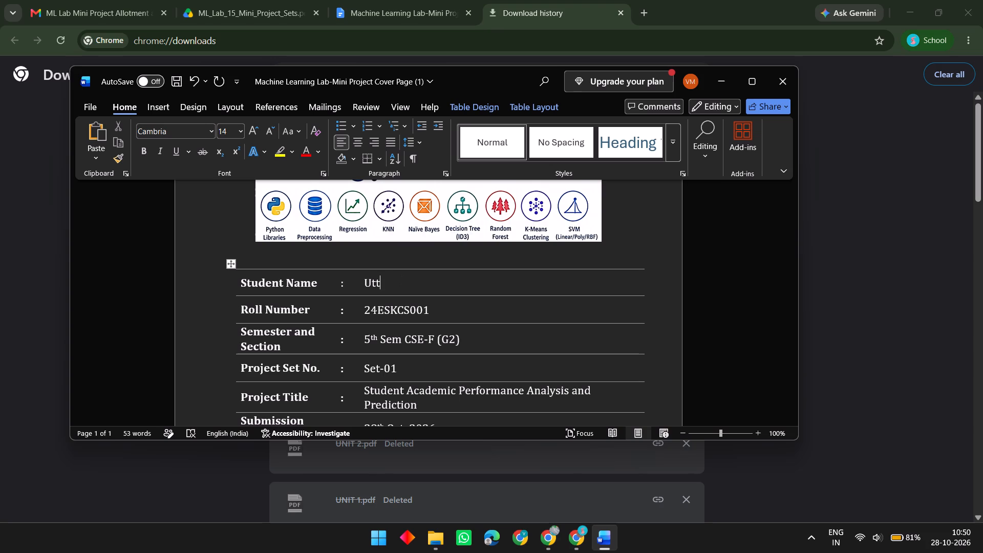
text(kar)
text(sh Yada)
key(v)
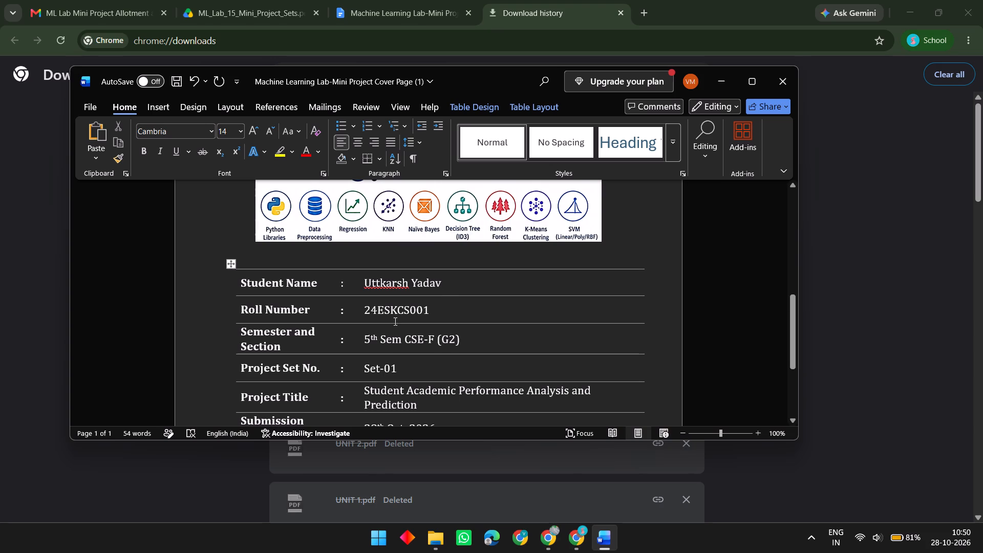
Replace the last three digits in the Roll Number row with those of the student's own roll number.
click(440, 306)
key(BackSpace)
key(BackSpace)
key(BackSpace)
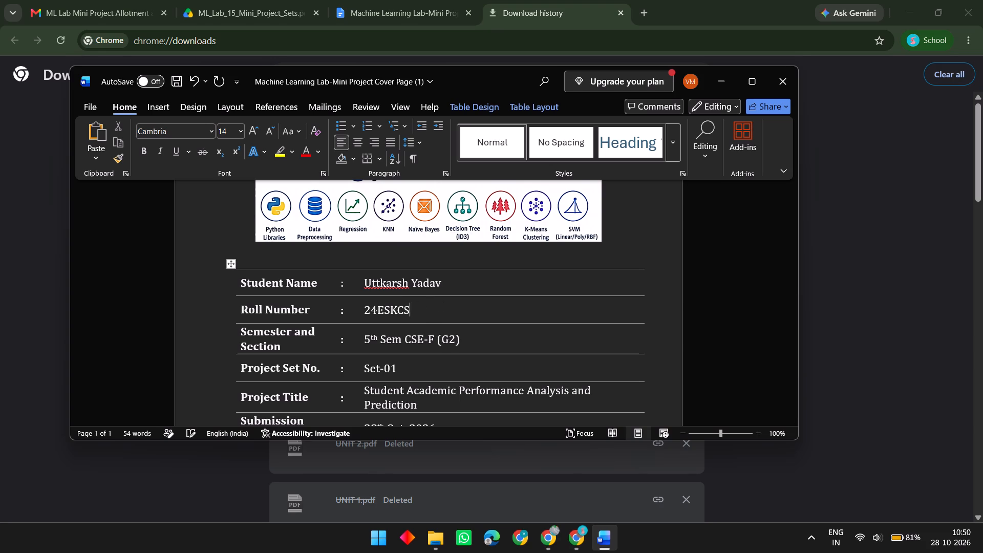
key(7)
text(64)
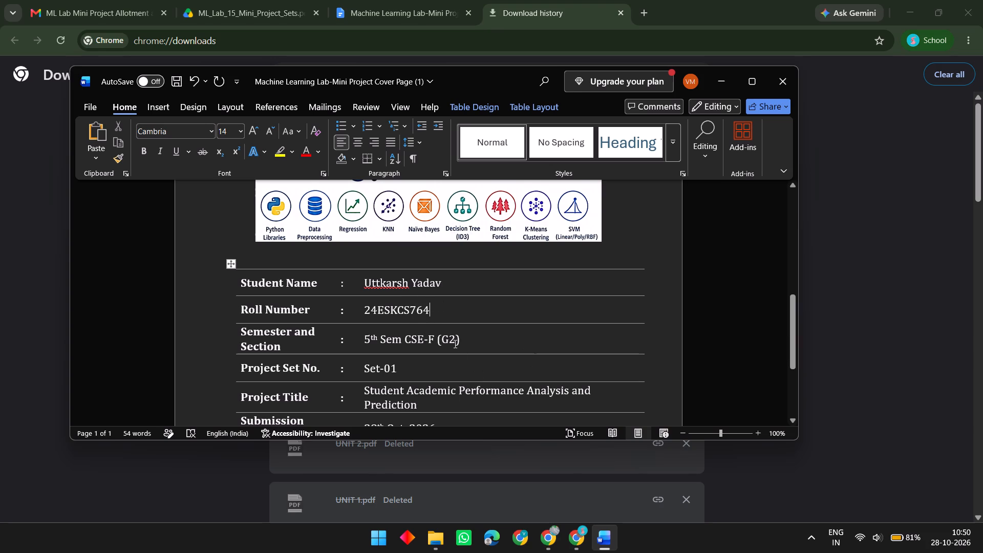
Change the group in the Semester and Section row to G1.
click(454, 344)
key(BackSpace)
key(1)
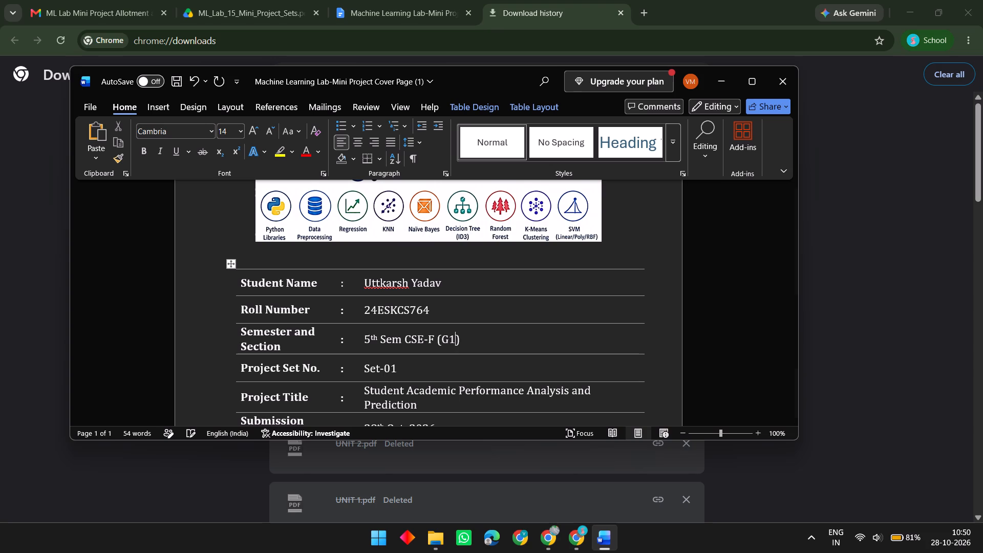
Change the Project Set No. row to Set-14.
click(389, 369)
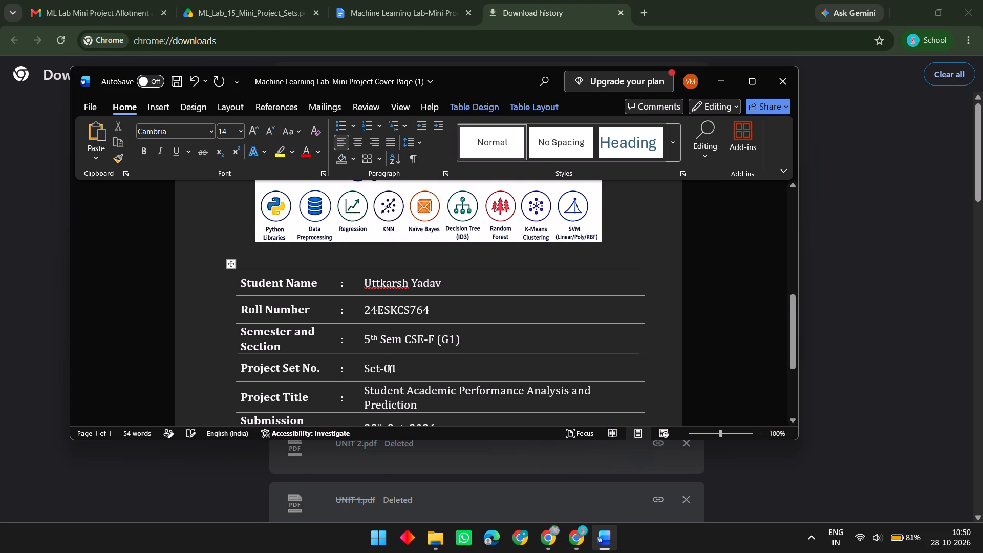
key(BackSpace)
key(Right)
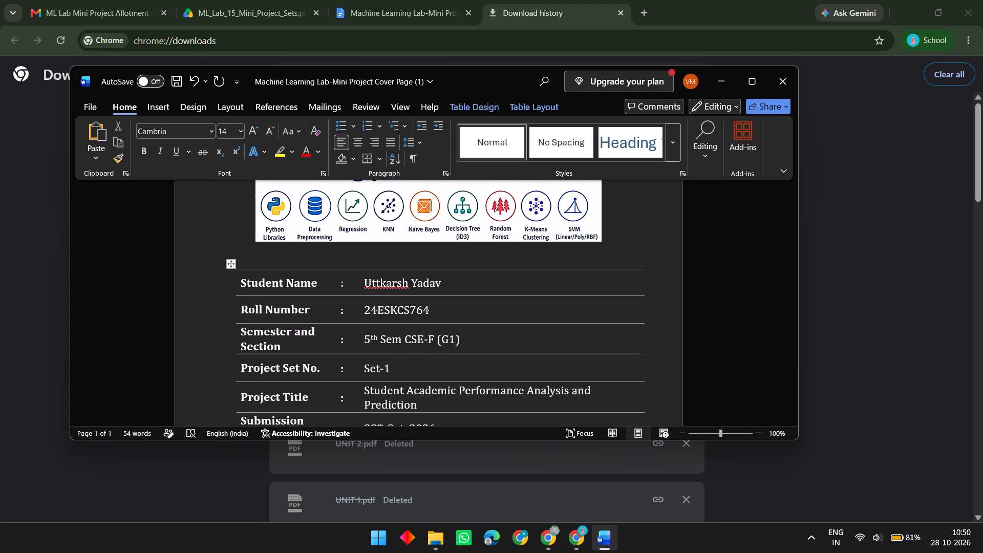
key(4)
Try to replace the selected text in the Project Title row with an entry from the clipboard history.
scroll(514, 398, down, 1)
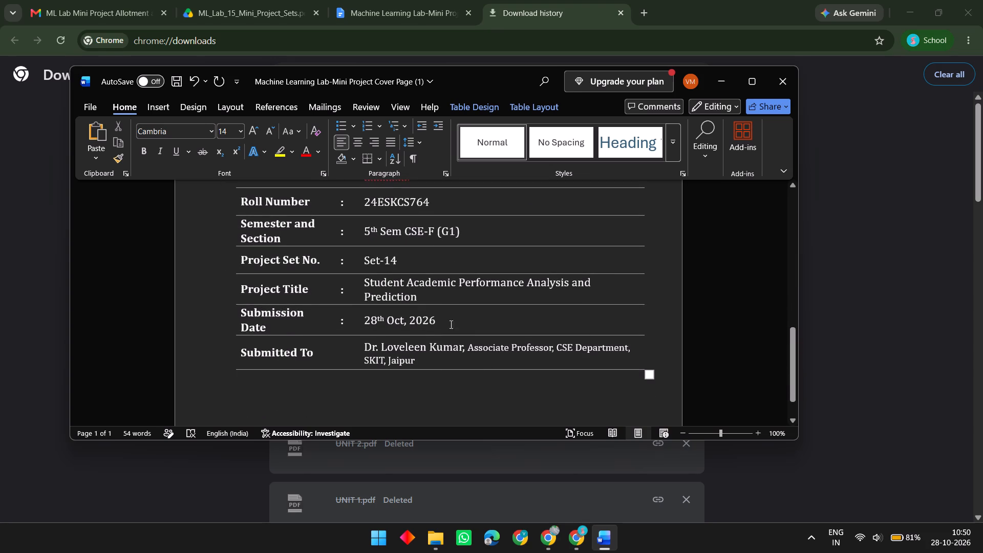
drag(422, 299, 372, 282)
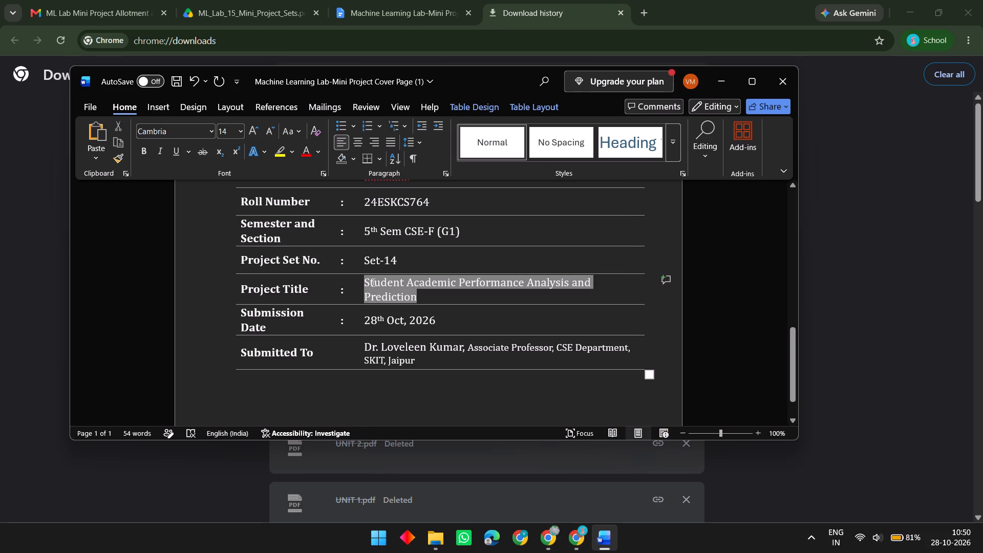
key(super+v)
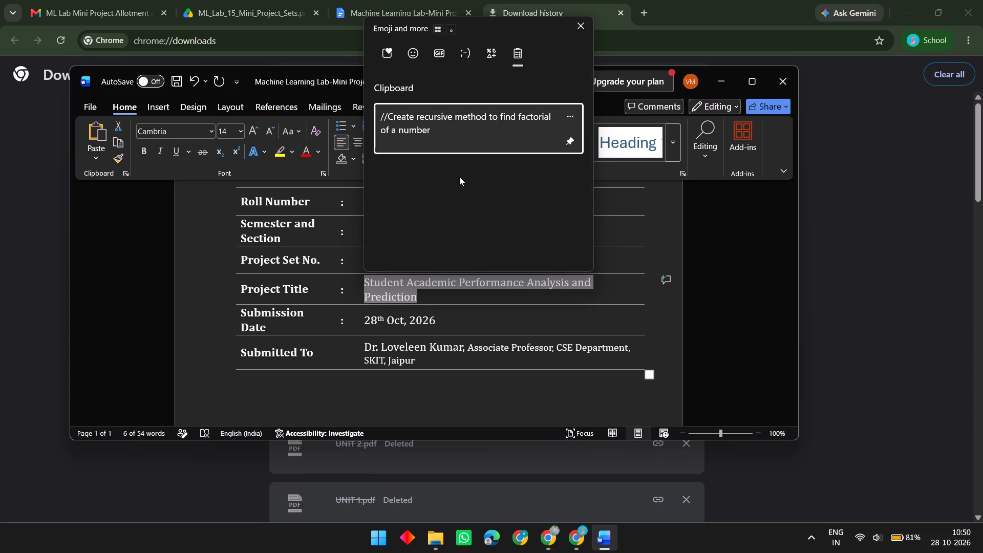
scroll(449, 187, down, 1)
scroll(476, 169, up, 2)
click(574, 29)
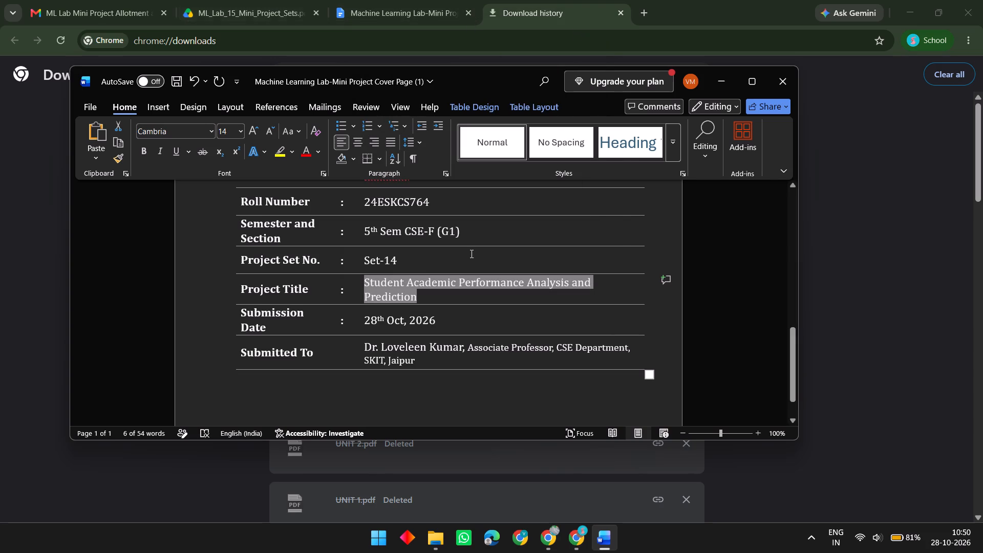
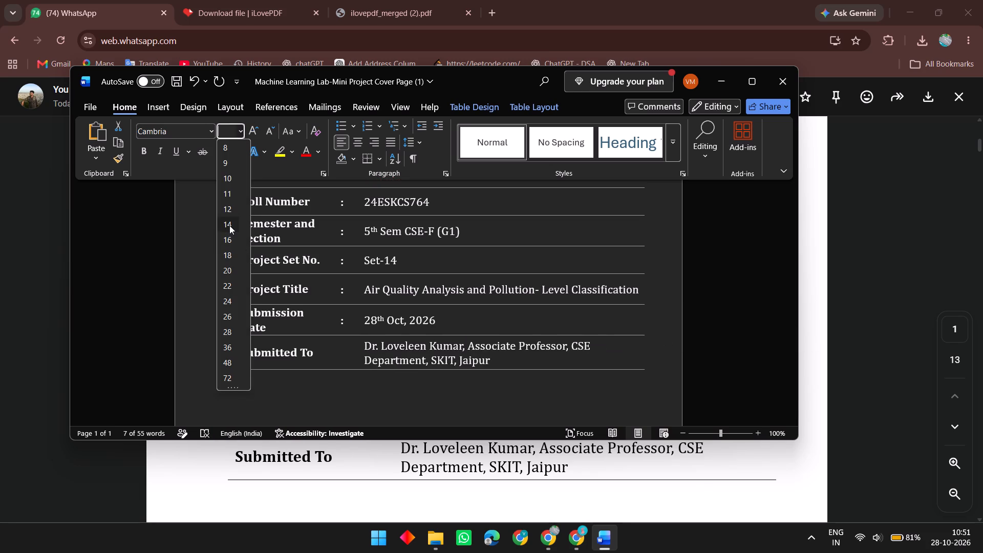
Clear the text selection and maximize the cover page's document window to view the completed details table.
click(522, 406)
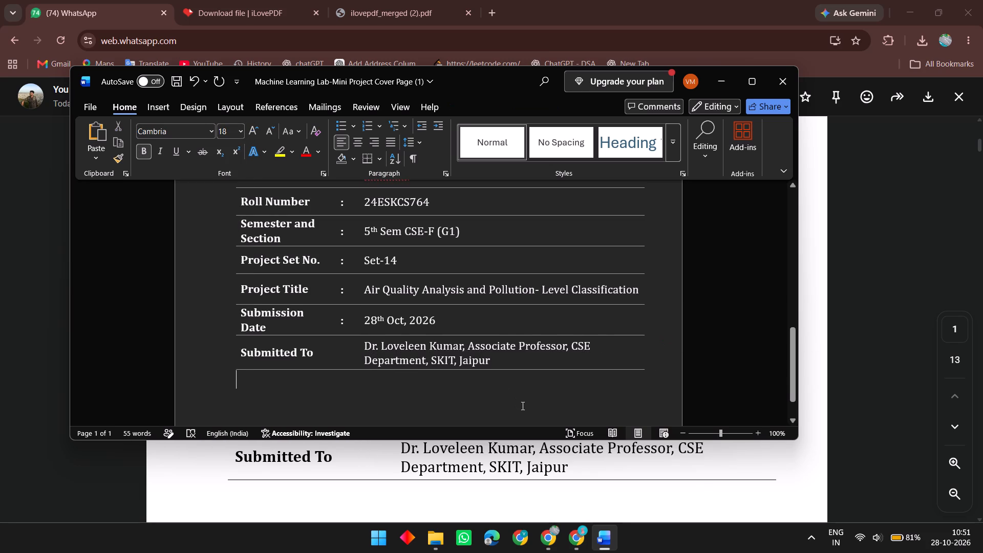
click(758, 82)
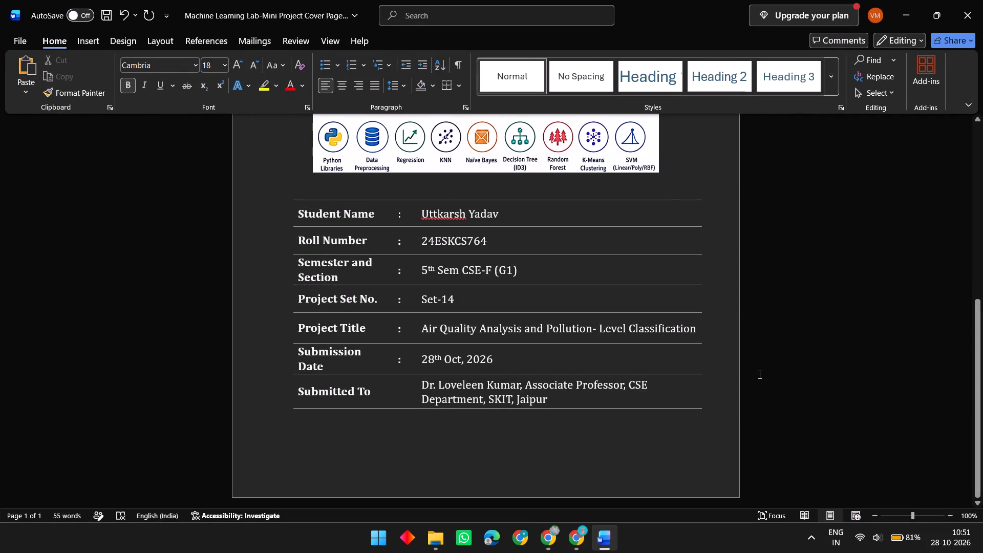
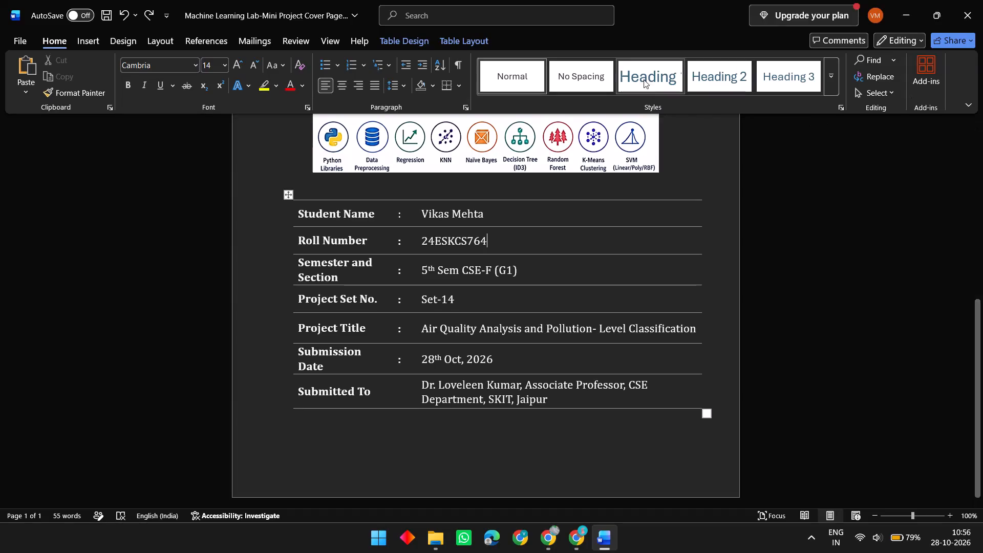
Review the completed cover page from the institute header down to the student and project details table.
scroll(860, 272, down, 1)
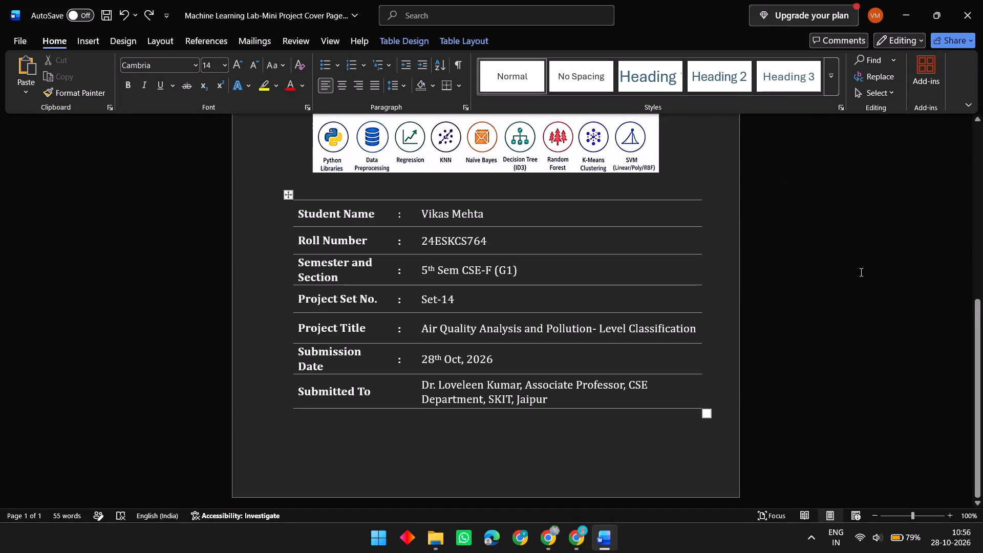
scroll(860, 272, down, 1)
scroll(860, 272, up, 6)
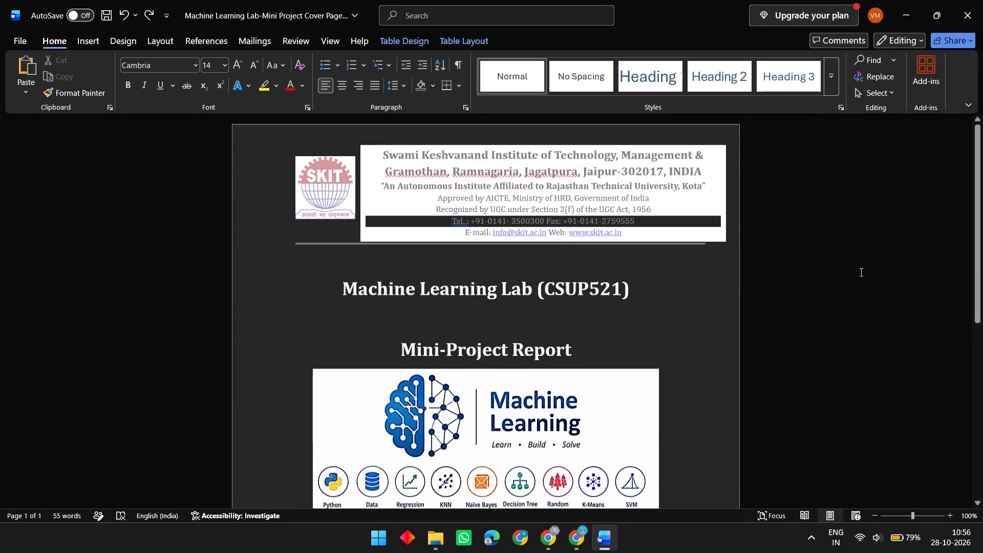
scroll(860, 272, down, 13)
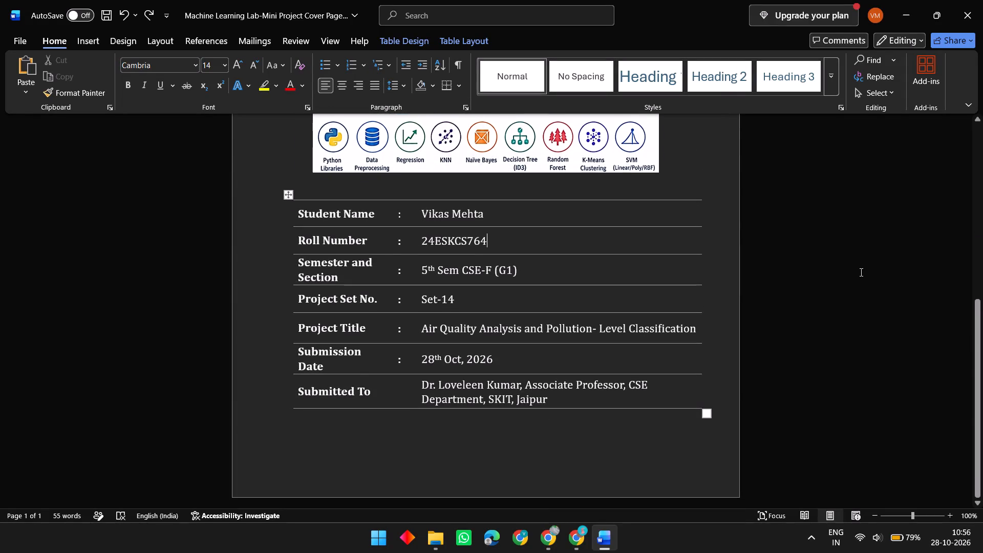
scroll(860, 272, up, 7)
scroll(860, 272, down, 9)
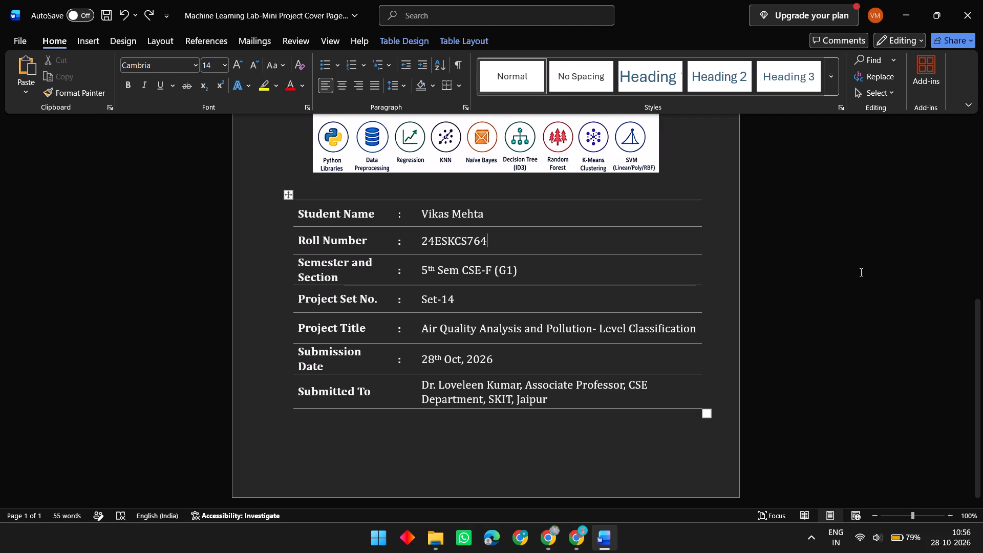
scroll(865, 309, up, 10)
scroll(865, 309, down, 8)
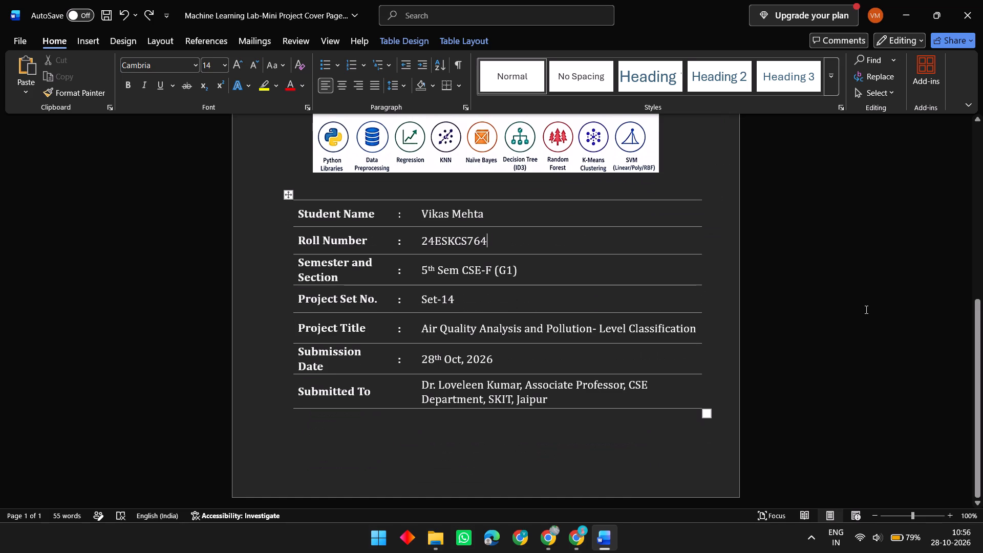
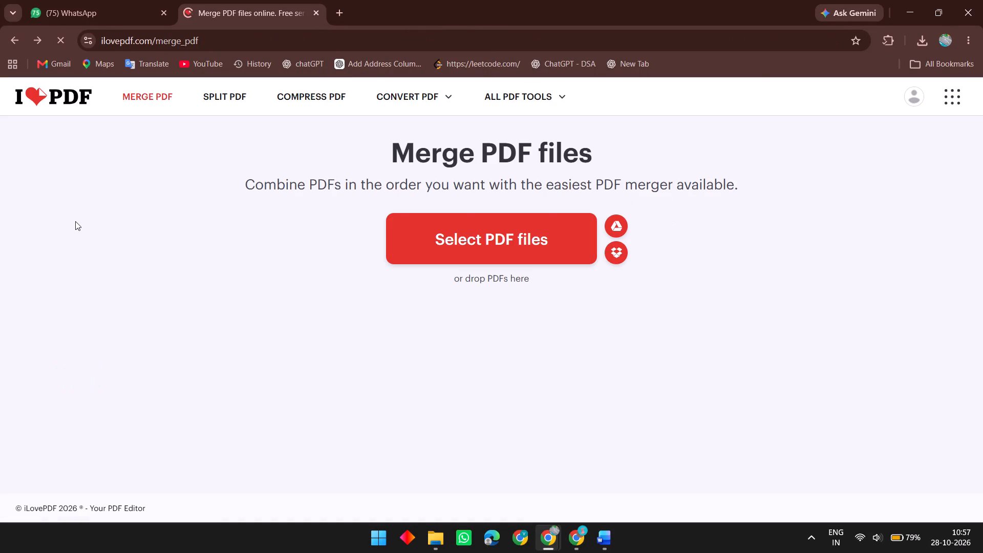
click(459, 235)
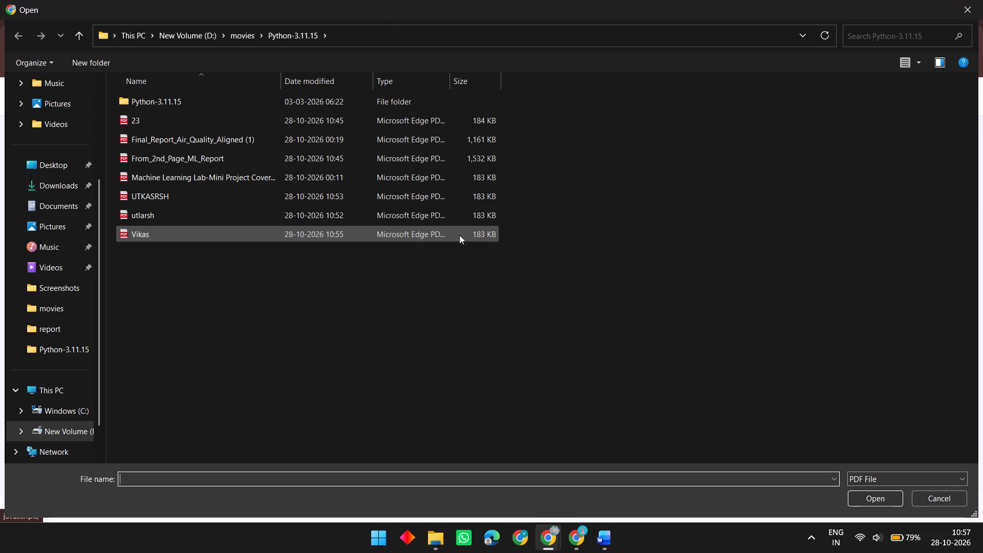
double_click(178, 197)
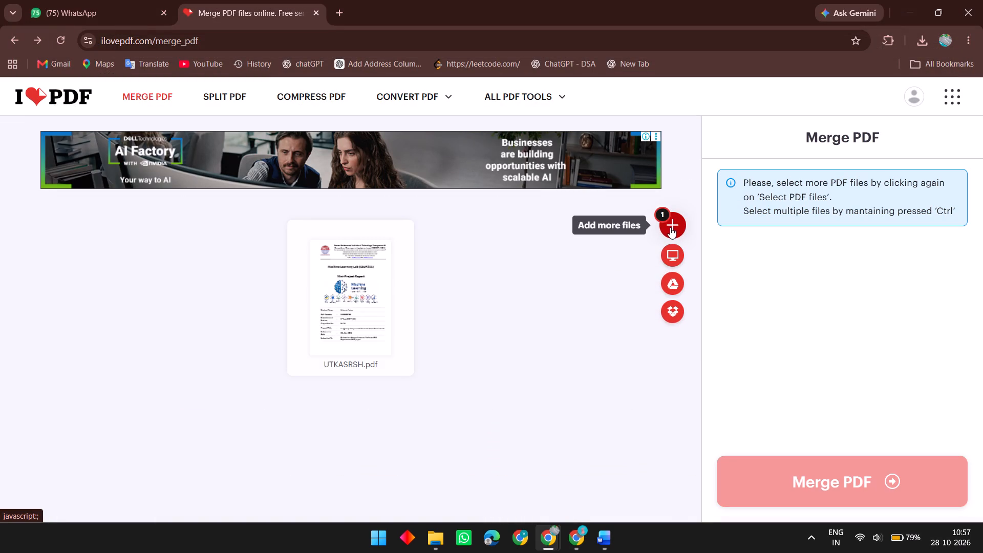
click(670, 227)
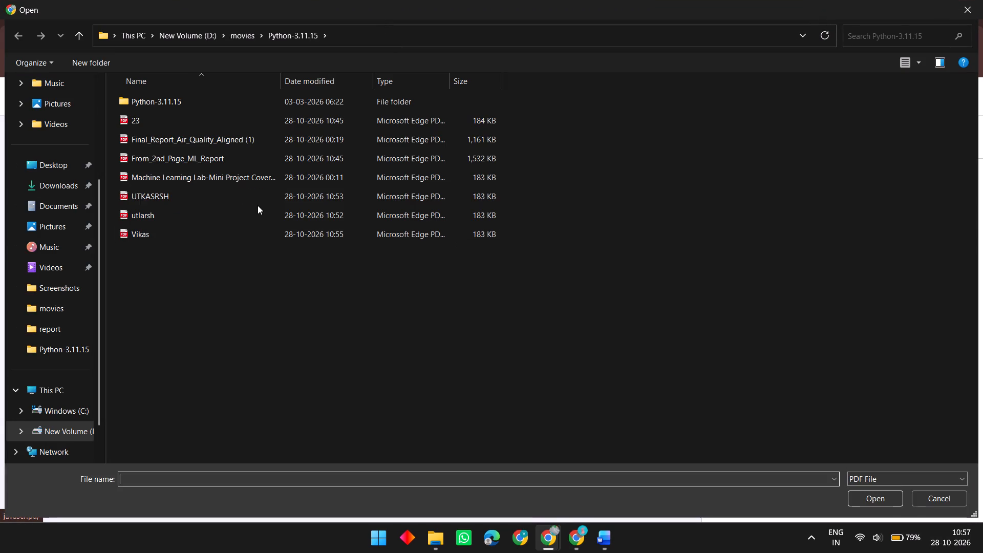
double_click(164, 155)
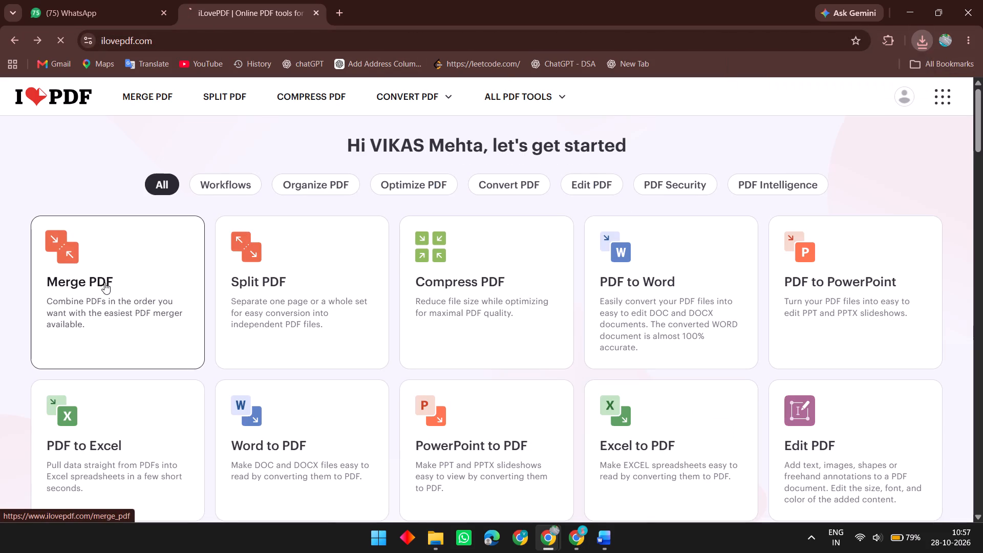
click(480, 241)
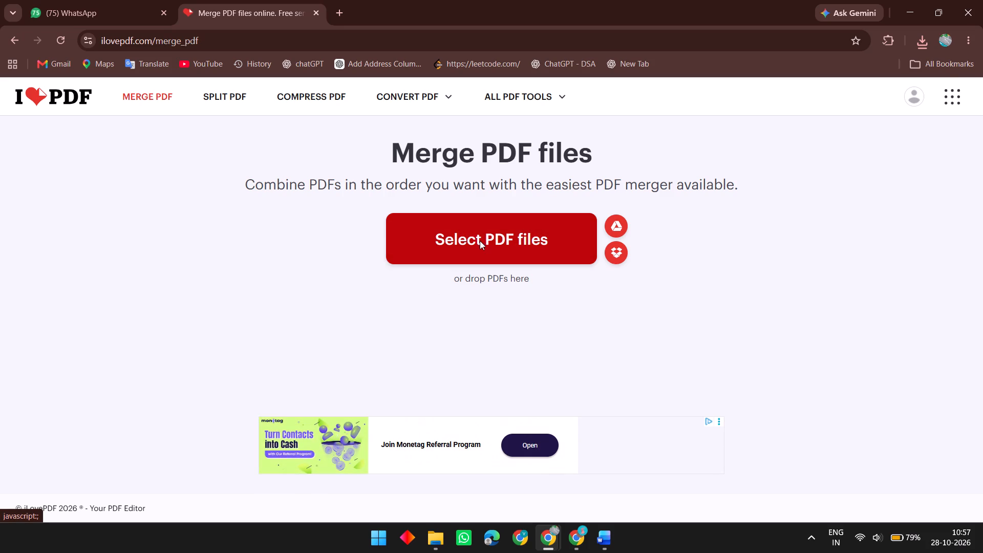
double_click(230, 241)
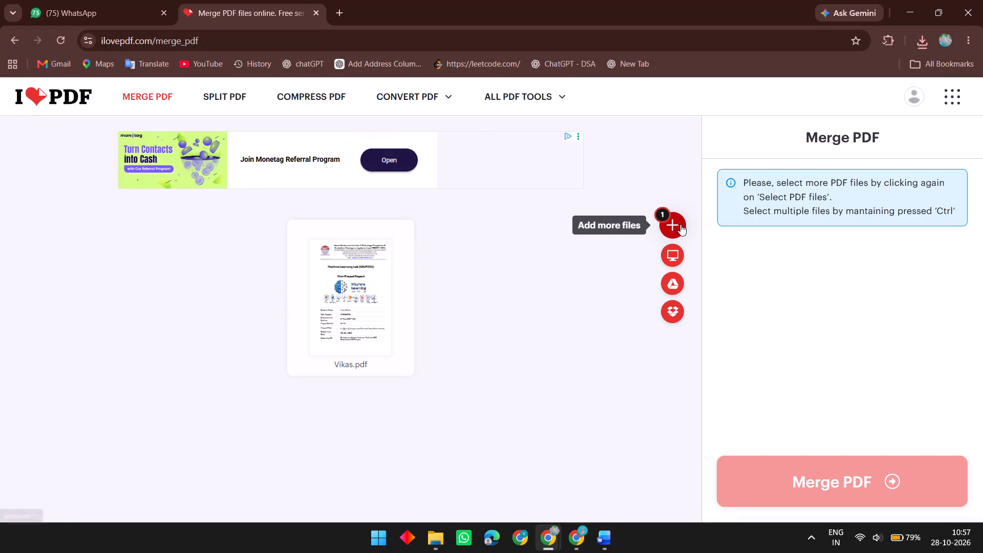
click(680, 224)
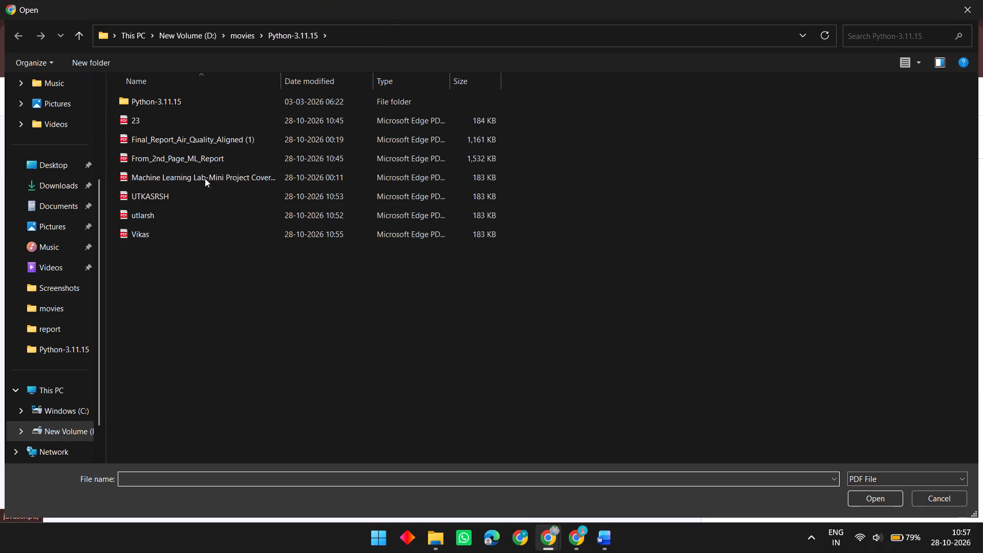
double_click(149, 158)
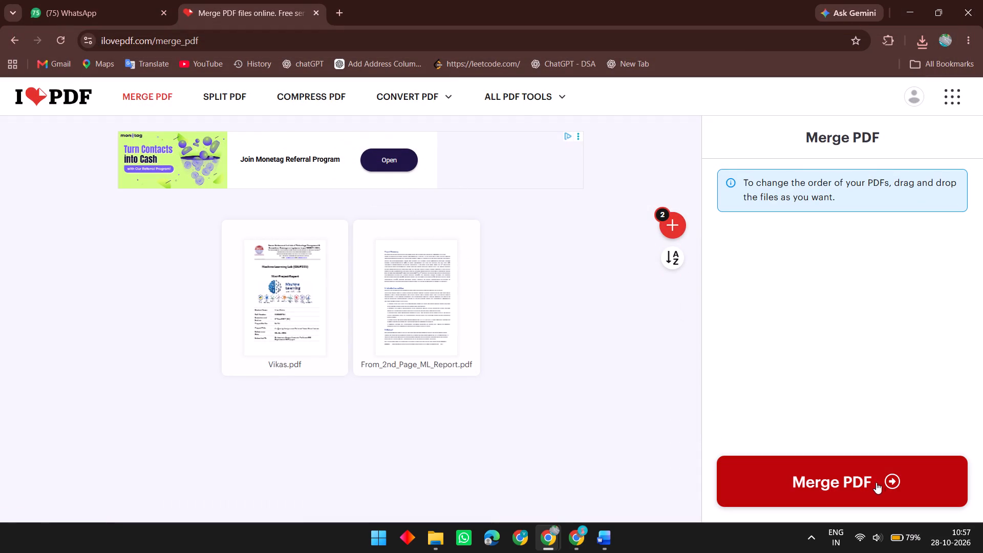
click(883, 485)
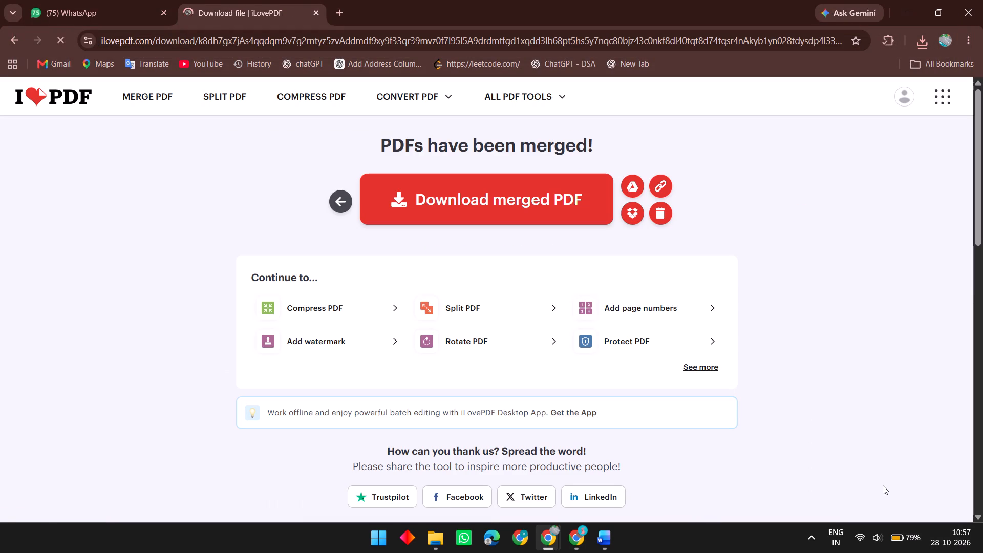